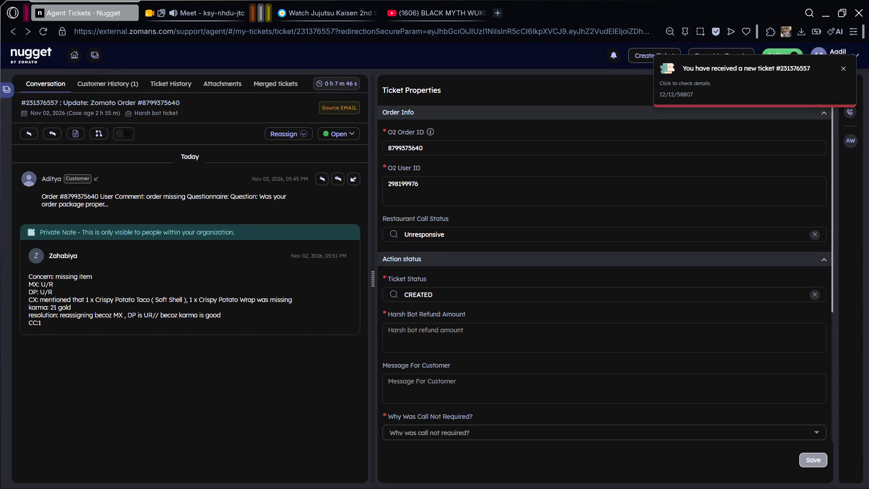
left_click(839, 64)
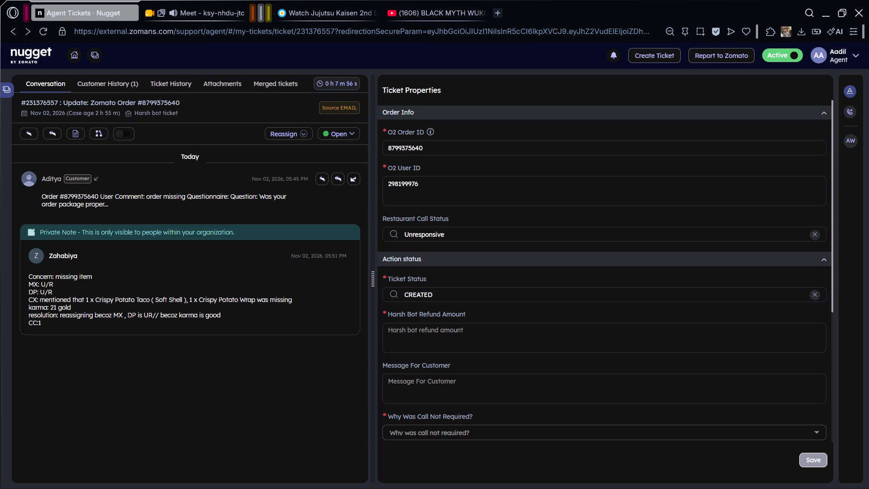
left_click(840, 141)
left_click(848, 142)
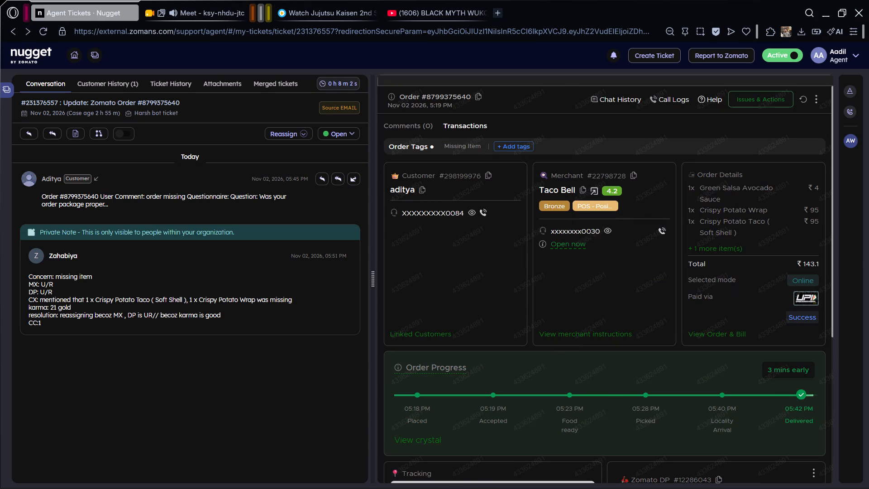
left_click(400, 193)
left_click(533, 339)
Place a call to the merchant, Taco Bell, and go ahead with the callback request.
left_click(658, 231)
left_click(662, 231)
left_click(778, 328)
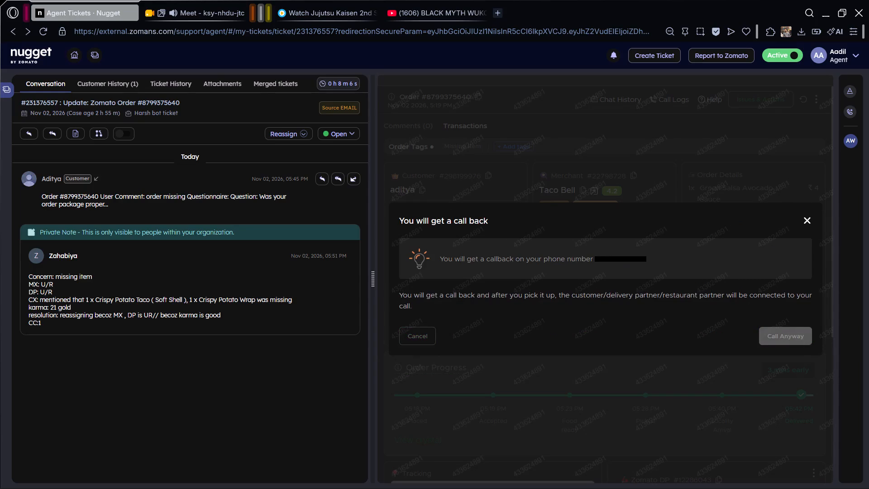
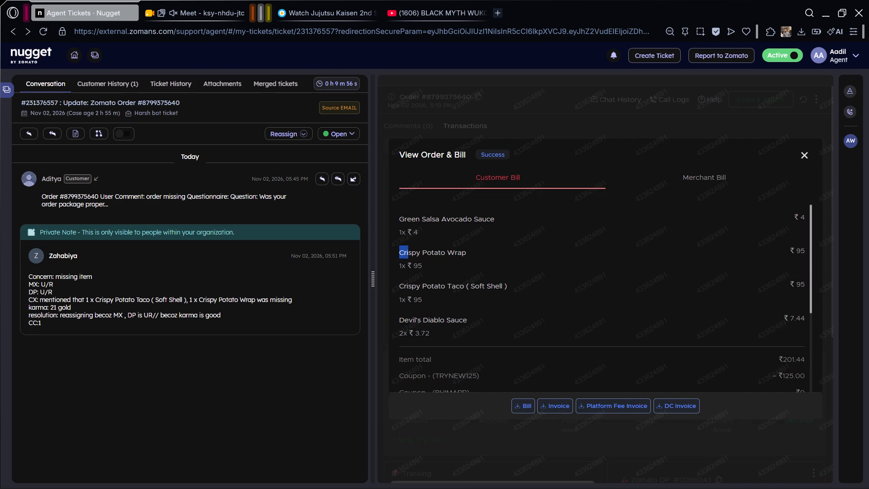
Check the Crispy Potato Wrap and Crispy Potato Taco (Soft Shell) entries in the customer bill, and close the bill.
left_click_drag(454, 270, 496, 287)
left_click(509, 292)
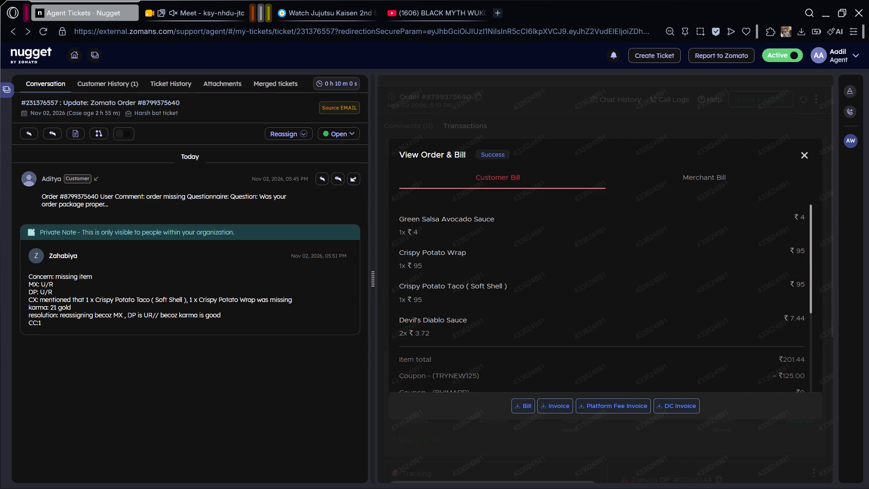
left_click(804, 157)
left_click(812, 112)
left_click(812, 102)
left_click(597, 182)
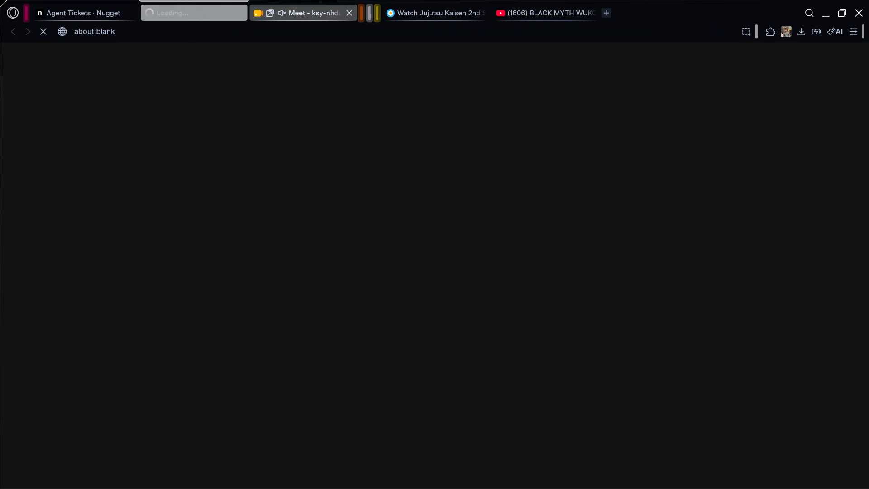
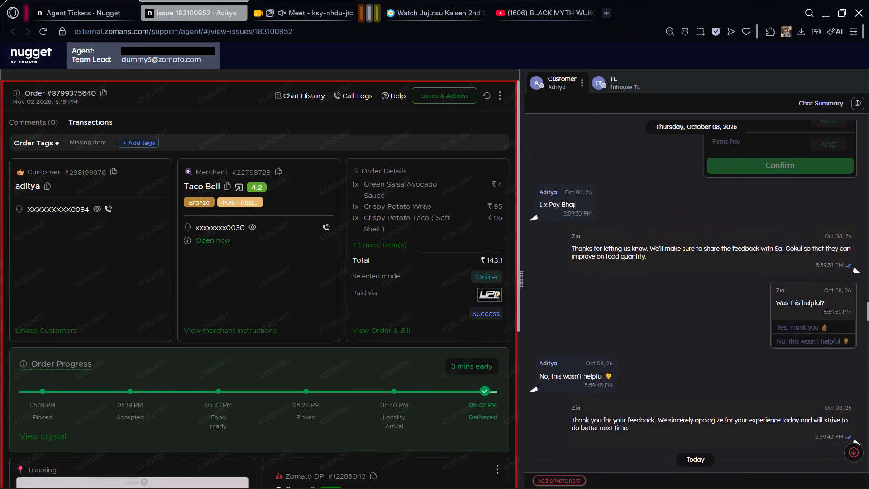
Read back through the customer's past chat sessions, from October 08, 2026 to August 27, 2026.
scroll(687, 325, "up", 6)
scroll(687, 325, "down", 1)
scroll(687, 325, "up", 6)
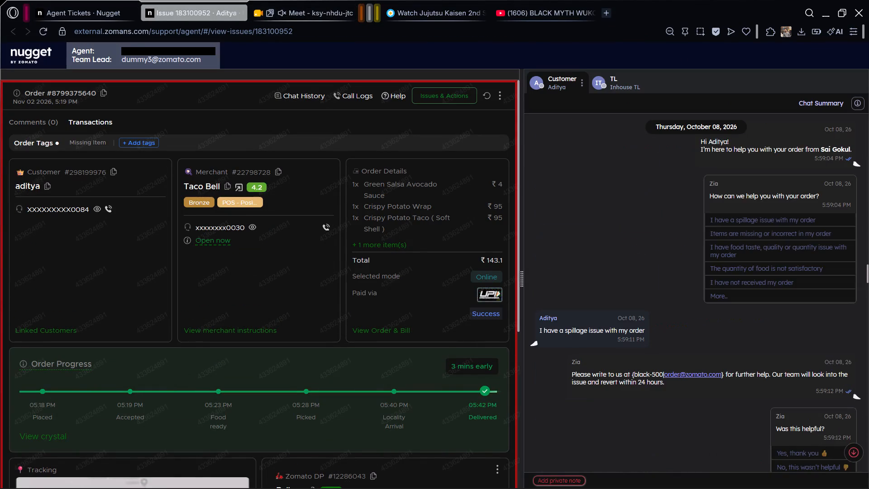
scroll(687, 325, "down", 1)
scroll(687, 325, "up", 14)
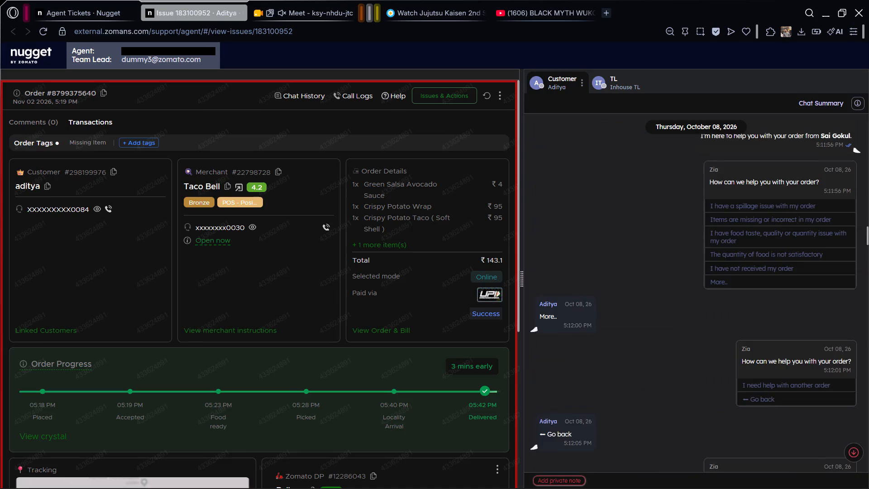
scroll(687, 325, "up", 2)
scroll(687, 325, "down", 2)
scroll(687, 325, "up", 6)
scroll(687, 325, "down", 1)
scroll(687, 325, "up", 9)
scroll(687, 325, "down", 1)
scroll(687, 325, "up", 1)
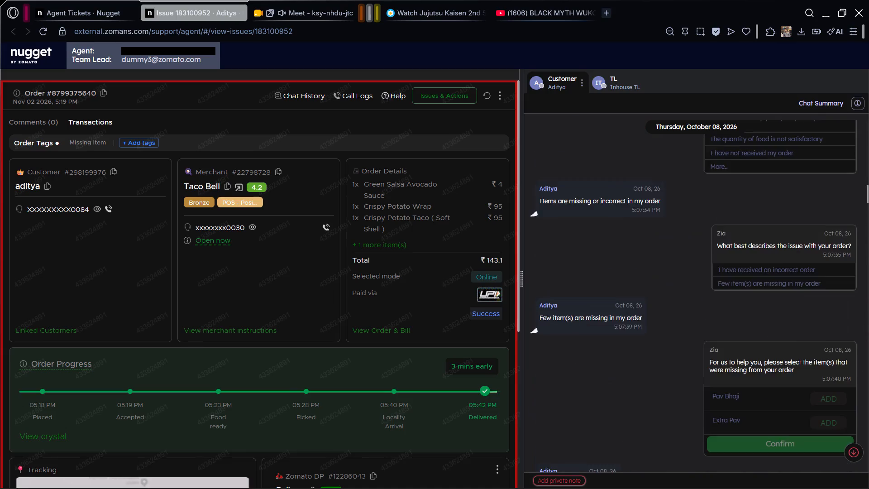
scroll(687, 325, "up", 10)
scroll(687, 325, "down", 1)
scroll(687, 325, "up", 9)
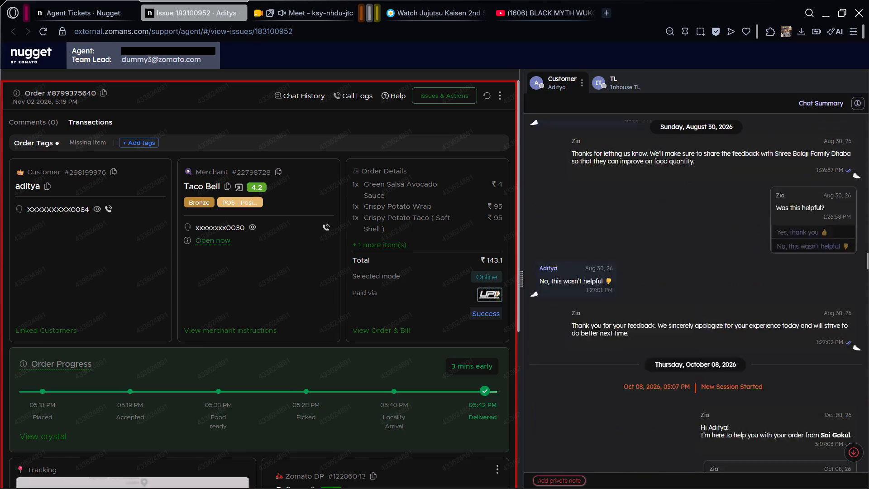
scroll(687, 325, "up", 8)
scroll(687, 325, "down", 1)
scroll(687, 325, "up", 4)
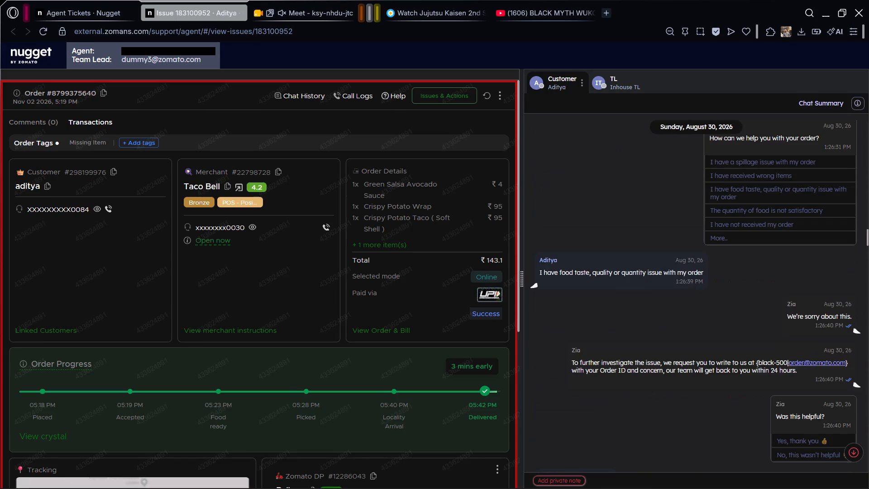
scroll(687, 325, "up", 7)
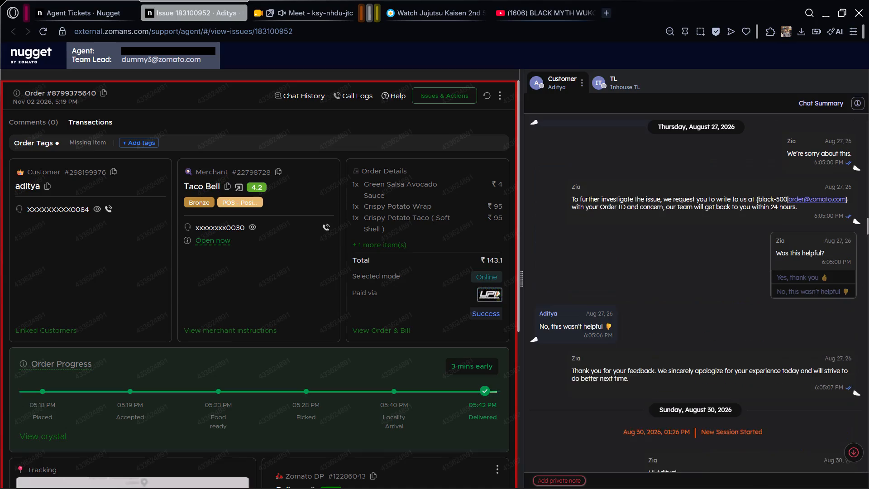
scroll(687, 325, "down", 1)
scroll(687, 325, "up", 1)
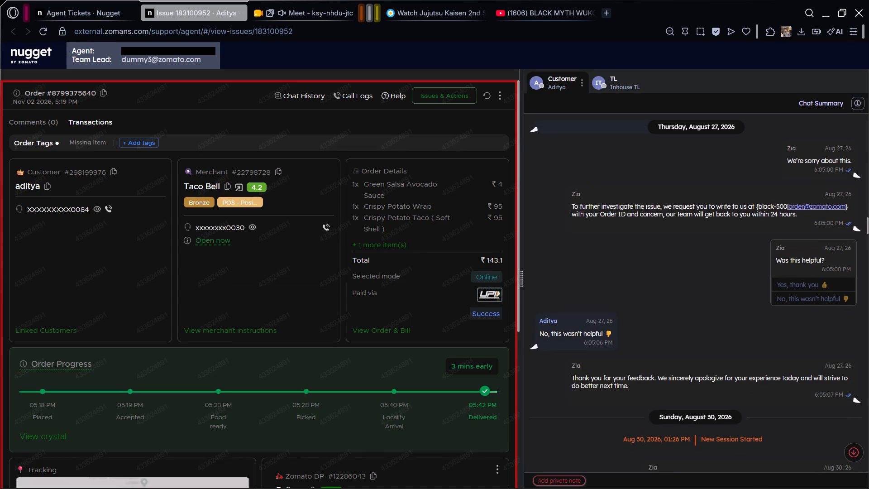
scroll(575, 268, "up", 2)
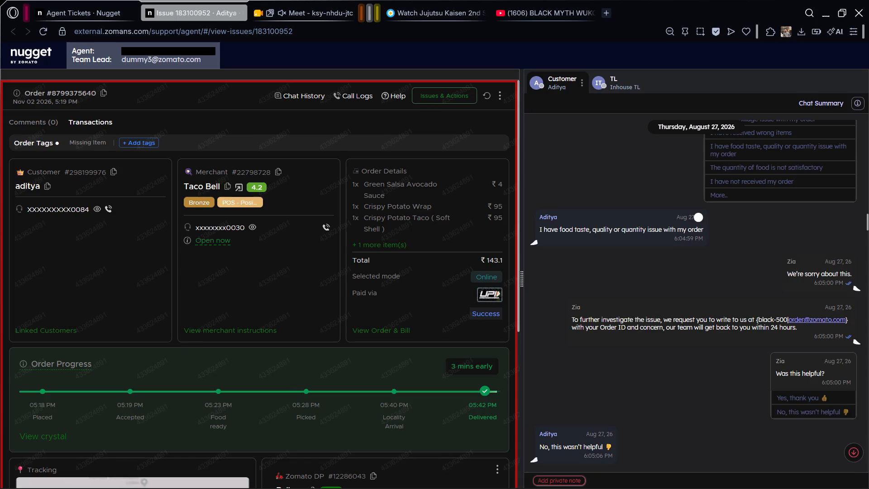
Open the order's full item list in the customer bill and dismiss the incoming message notification.
left_click(389, 246)
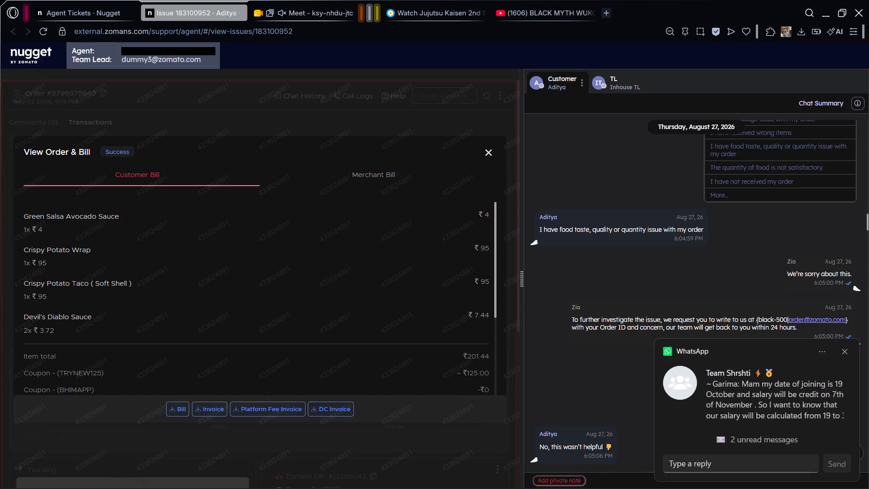
left_click_drag(694, 393, 868, 395)
Examine the customer's older chat history back to the May 05, 2026 session, and close the order bill.
scroll(722, 312, "up", 5)
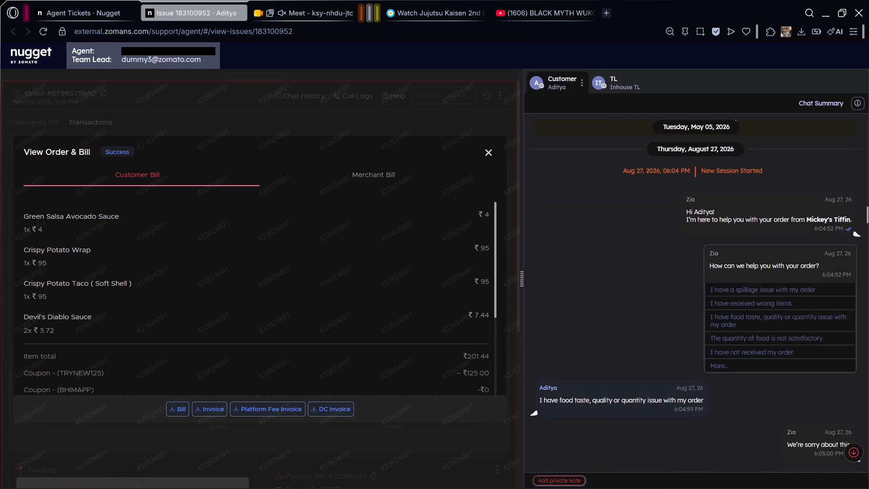
scroll(688, 309, "up", 1)
scroll(693, 307, "down", 2)
scroll(693, 307, "up", 1)
scroll(693, 307, "down", 2)
scroll(693, 307, "up", 2)
scroll(693, 307, "down", 1)
scroll(693, 307, "up", 3)
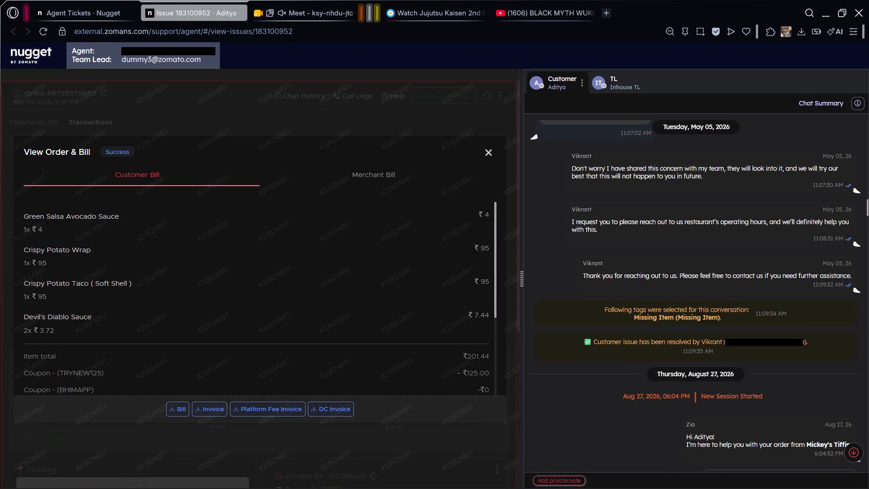
left_click(283, 119)
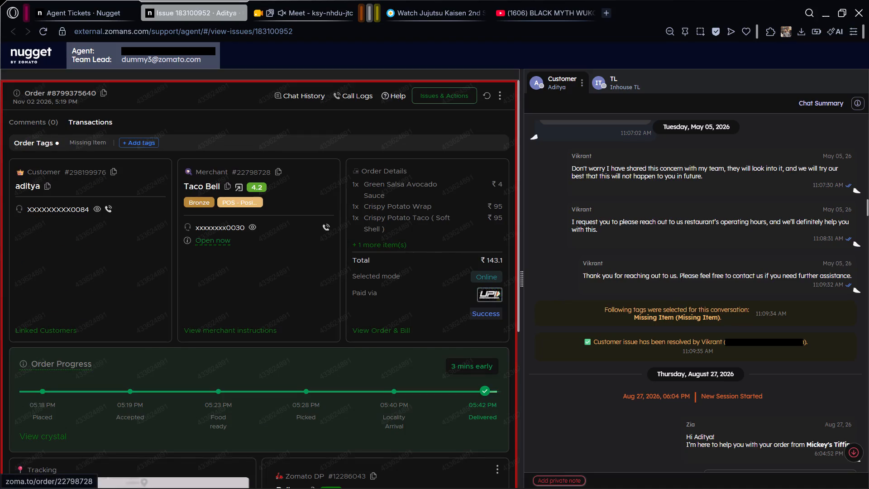
Look at the merchant Taco Bell's public restaurant page and close it.
left_click(240, 185)
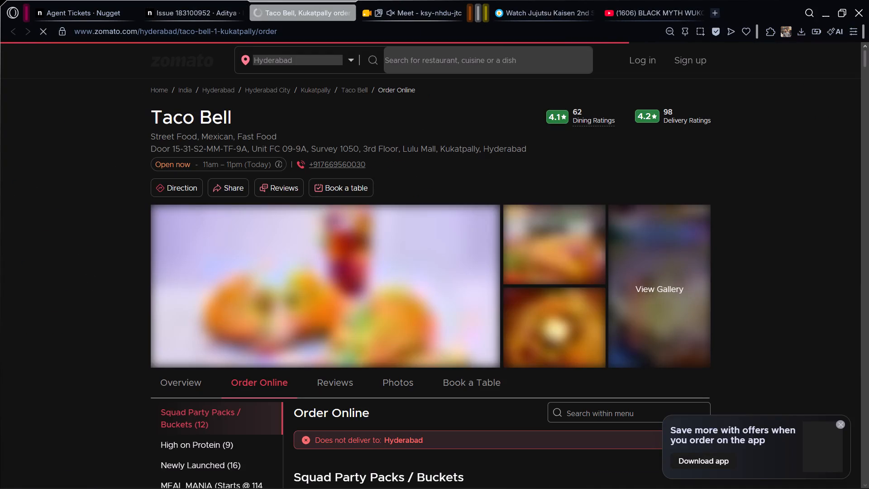
left_click(349, 17)
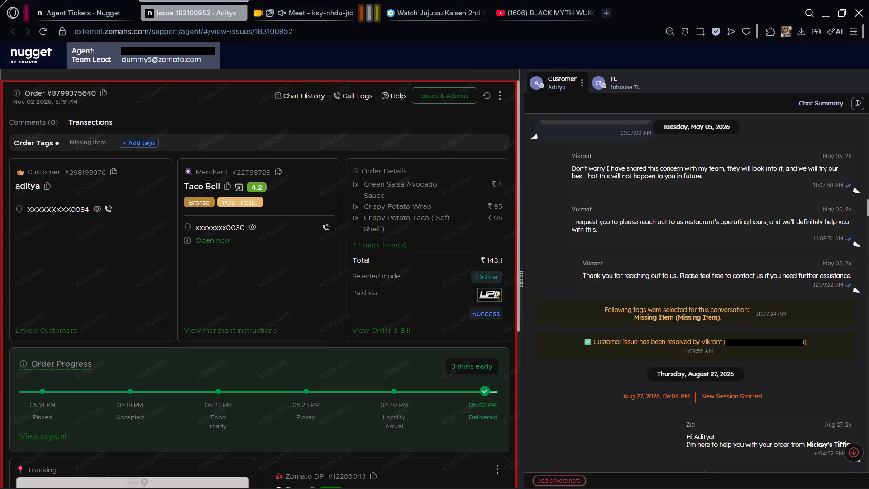
Check the photo the customer sent in the May 05, 2026 conversation.
scroll(658, 289, "up", 1)
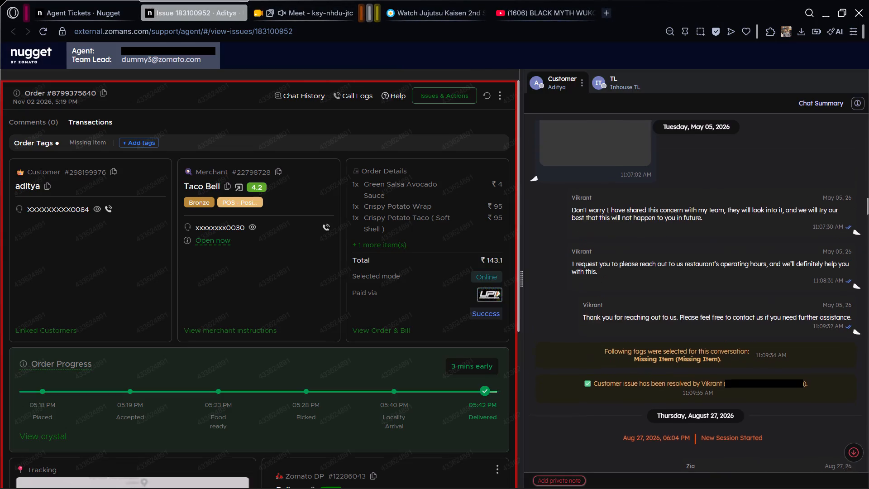
scroll(658, 289, "down", 2)
scroll(660, 289, "up", 2)
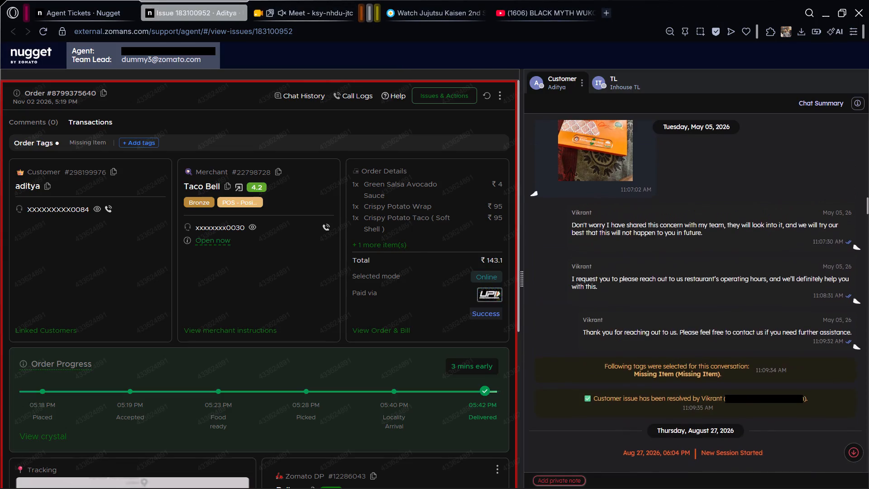
Open Taco Bell's public restaurant page from the merchant details again.
left_click(240, 189)
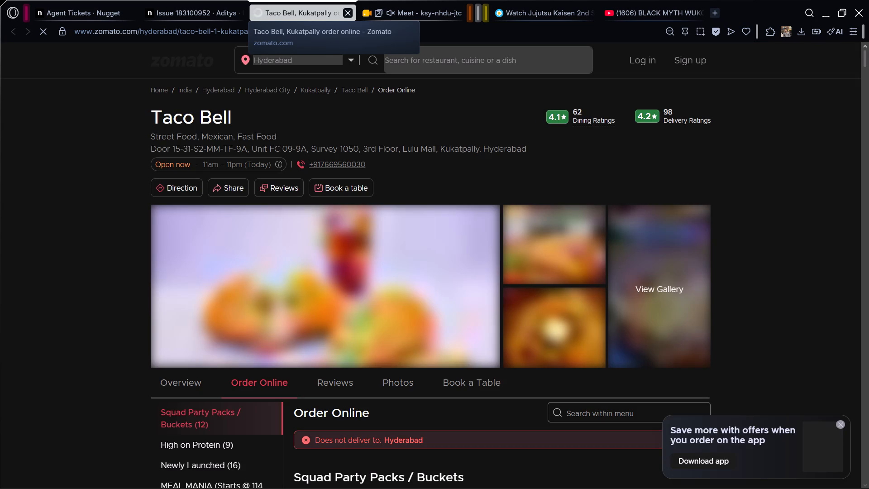
Check the Taco Bell Kukatpally ordering page on Zomato against the open issue ticket.
left_click(217, 0)
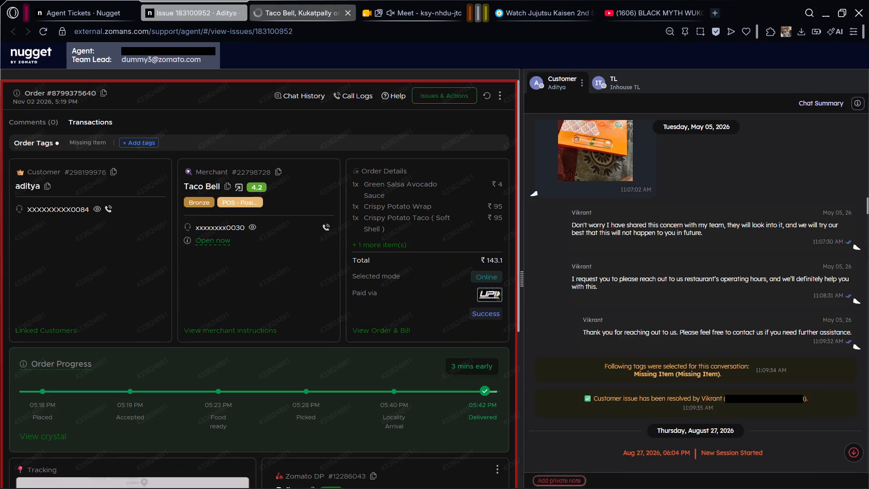
left_click(282, 0)
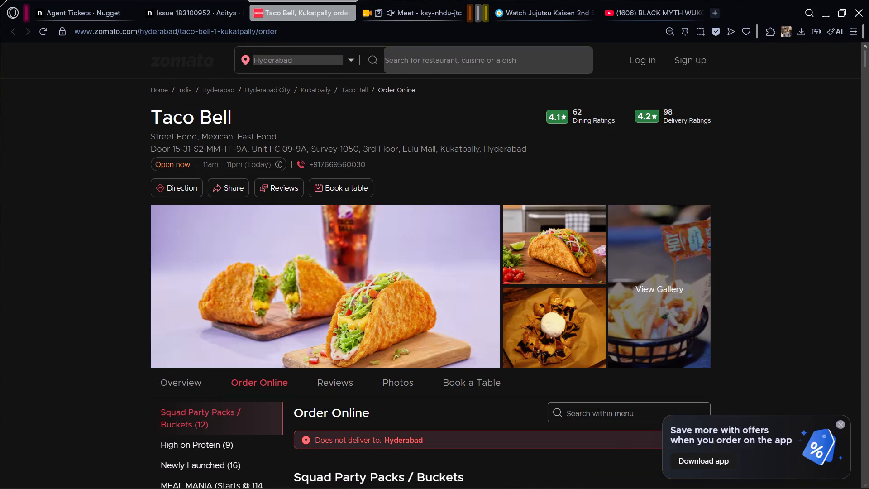
left_click(221, 0)
scroll(691, 268, "up", 1)
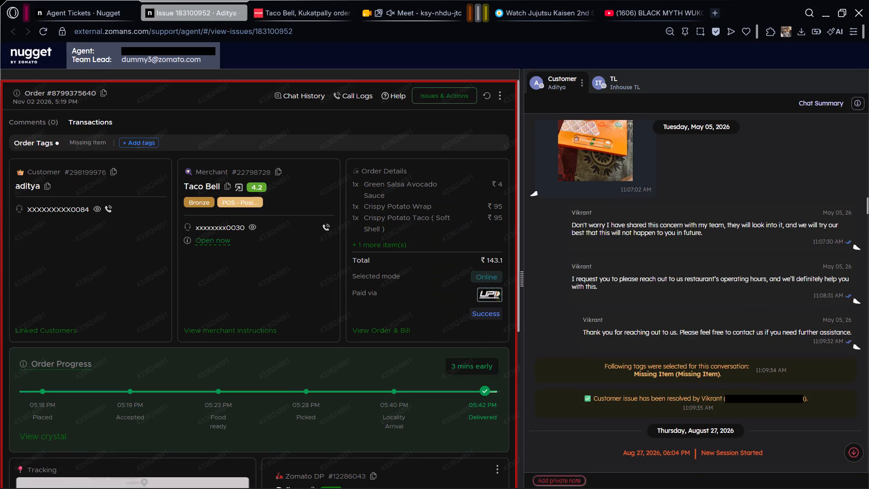
scroll(691, 268, "up", 3)
scroll(691, 268, "down", 2)
scroll(691, 268, "up", 8)
scroll(691, 268, "down", 3)
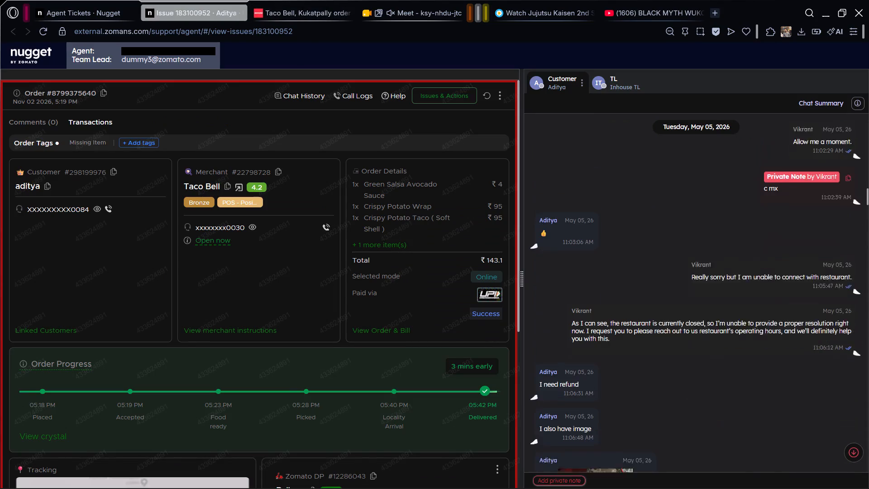
scroll(691, 268, "up", 4)
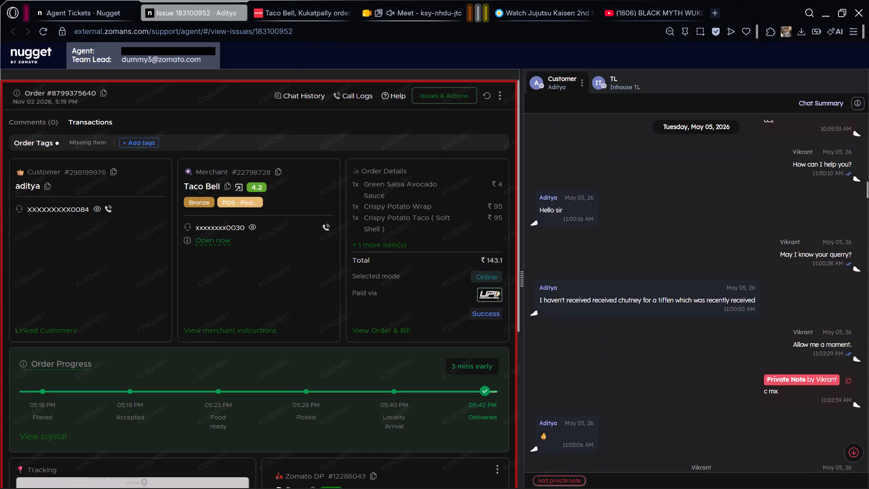
scroll(707, 269, "up", 19)
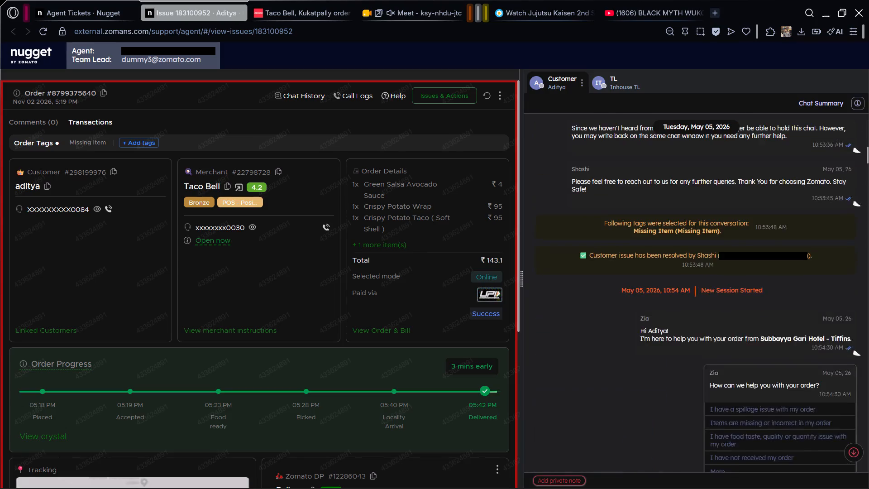
Examine the preceding May 05, 2026 chat session for the customer's missing-item complaint and the agent's verification requests.
scroll(679, 267, "up", 4)
scroll(677, 267, "down", 1)
scroll(677, 267, "up", 2)
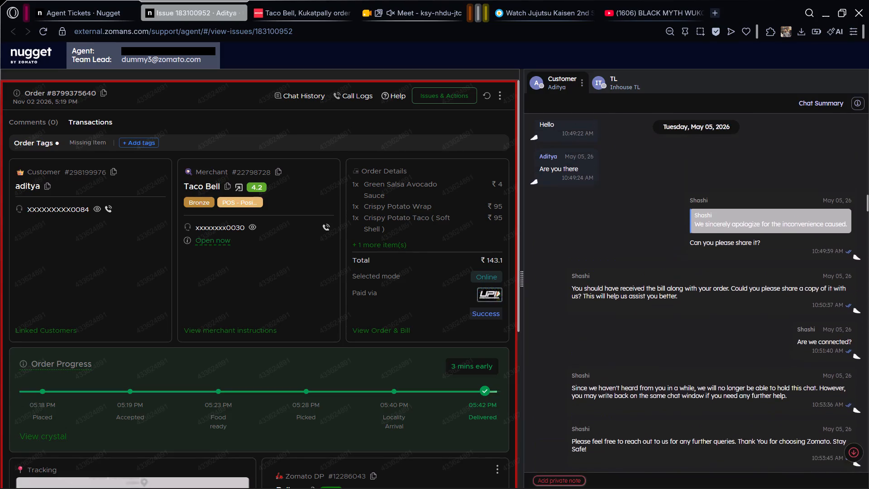
scroll(677, 267, "up", 4)
scroll(677, 267, "down", 2)
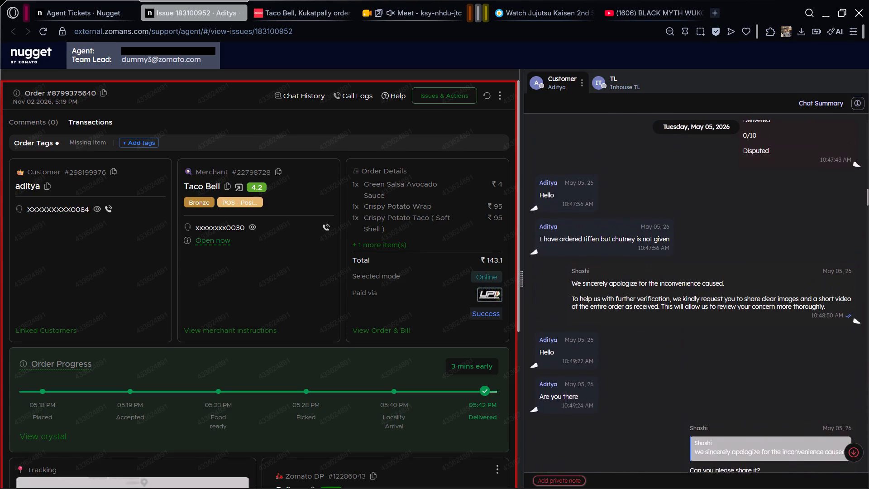
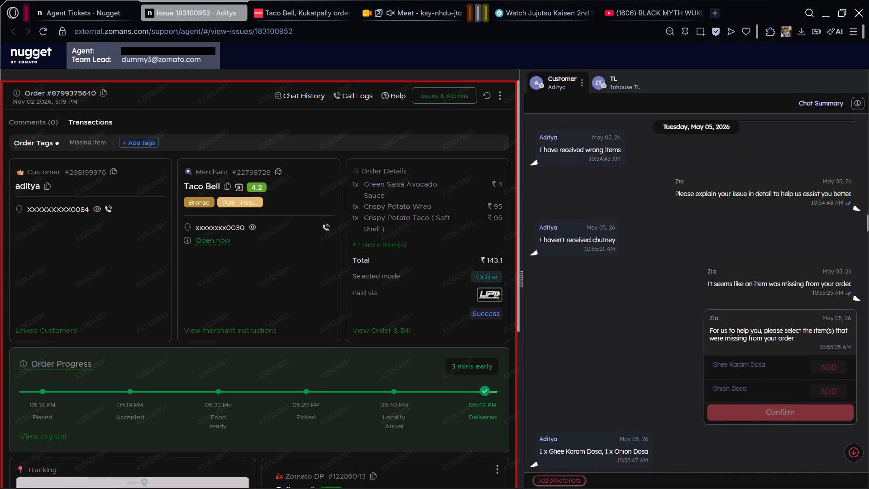
Examine the rest of the May 05, 2026 chat on the missing chutney, including the agent's replies and the customer's refund request and image.
scroll(634, 236, "down", 4)
scroll(634, 236, "up", 2)
scroll(634, 236, "down", 16)
scroll(634, 235, "up", 1)
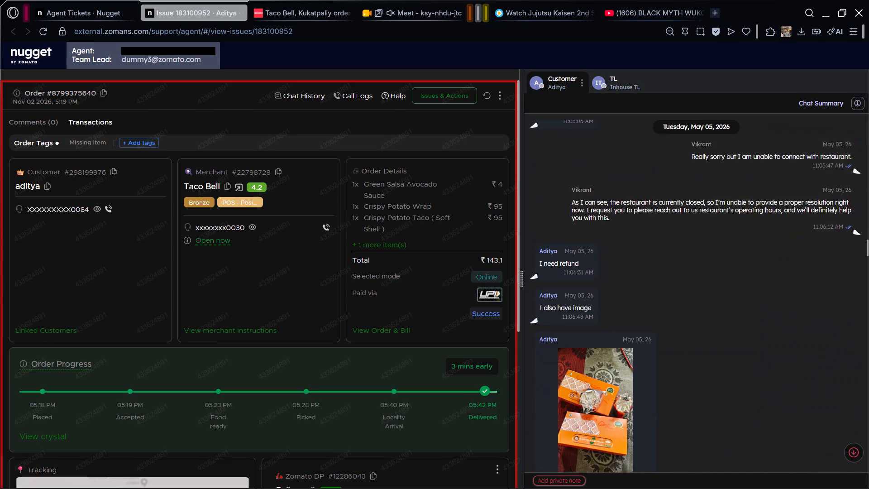
scroll(707, 231, "up", 5)
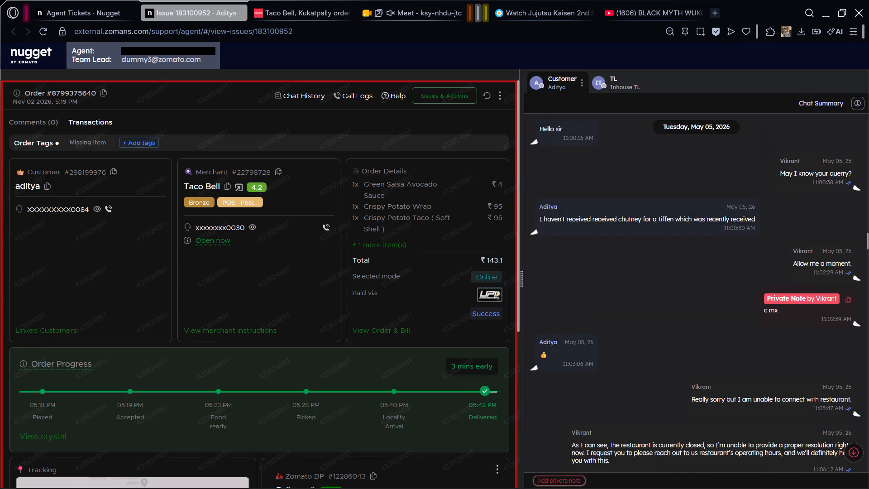
scroll(706, 231, "down", 1)
scroll(706, 231, "up", 1)
scroll(706, 231, "down", 1)
scroll(706, 231, "up", 2)
Review the customer's chat sessions from August 27 to October 08, 2026, including the Shree Balaji Family Dhaba and Sai Gokul orders.
scroll(706, 231, "down", 20)
scroll(706, 231, "down", 4)
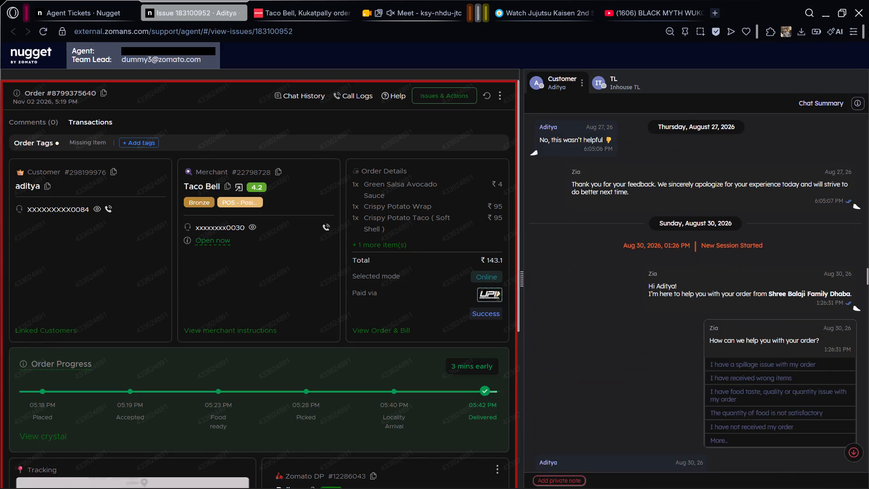
scroll(706, 231, "down", 3)
scroll(706, 231, "up", 1)
scroll(706, 231, "down", 19)
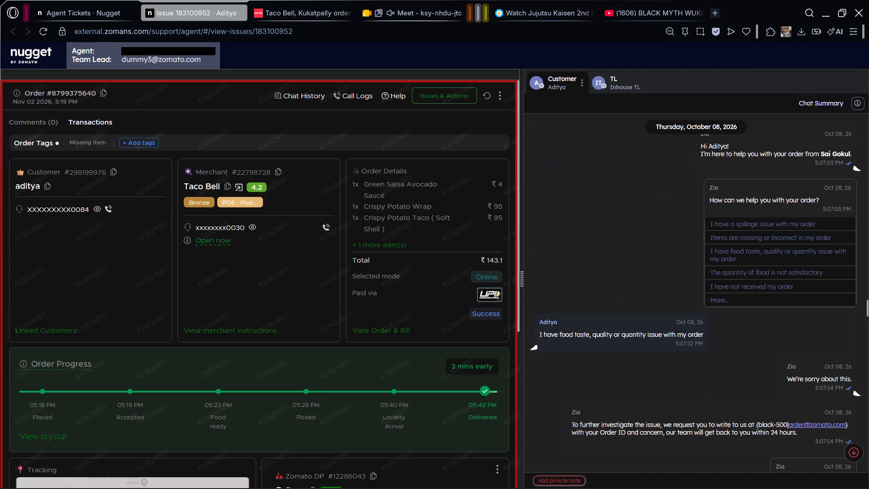
scroll(654, 243, "down", 5)
scroll(348, 276, "down", 6)
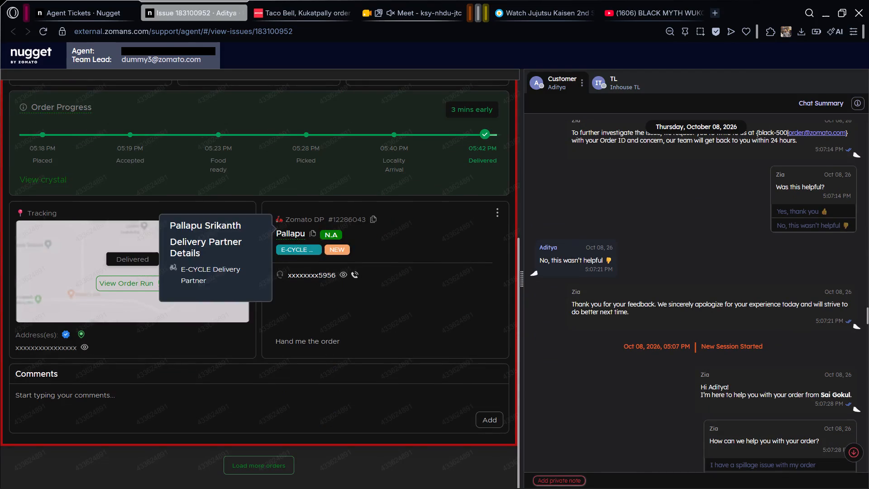
left_click(356, 274)
left_click(470, 332)
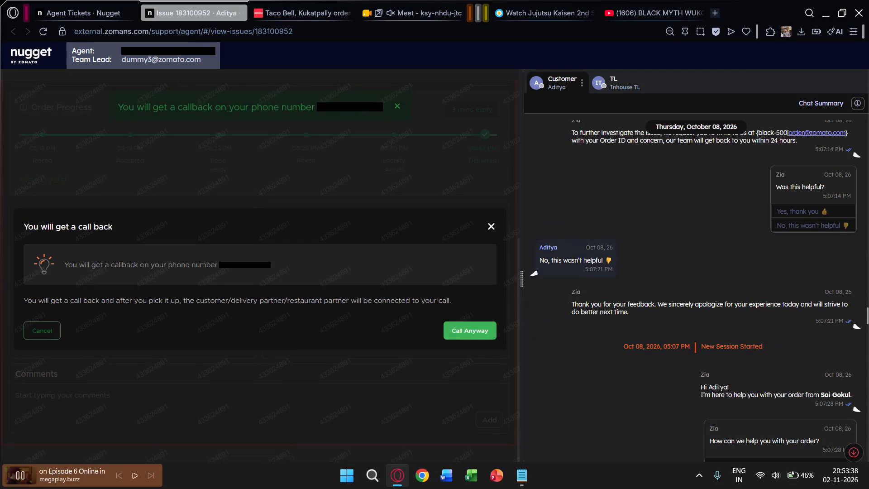
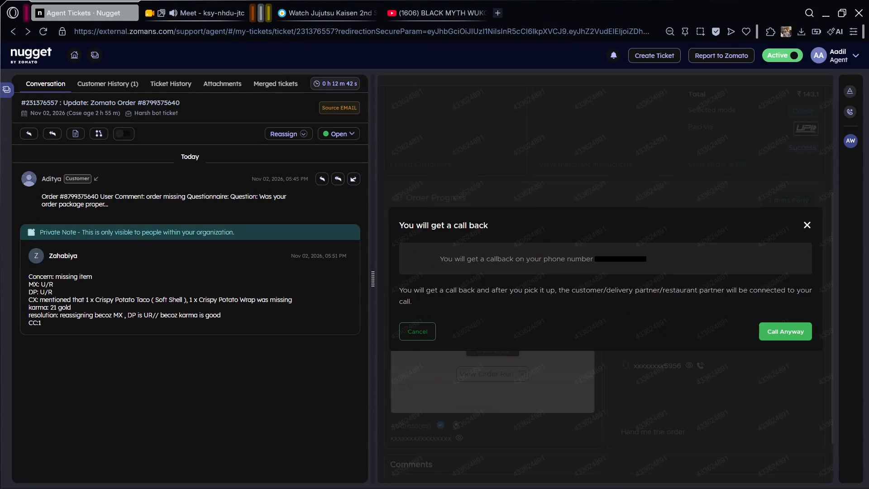
left_click(769, 345)
left_click(771, 338)
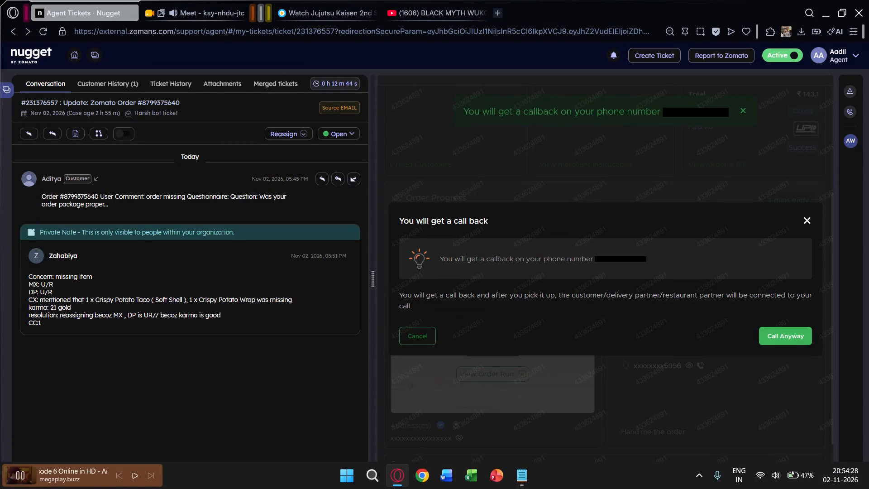
left_click(698, 367)
left_click(787, 342)
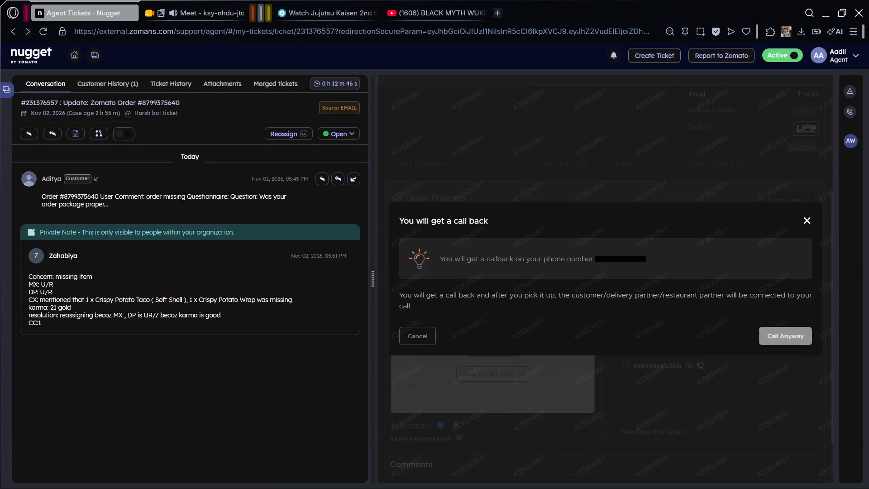
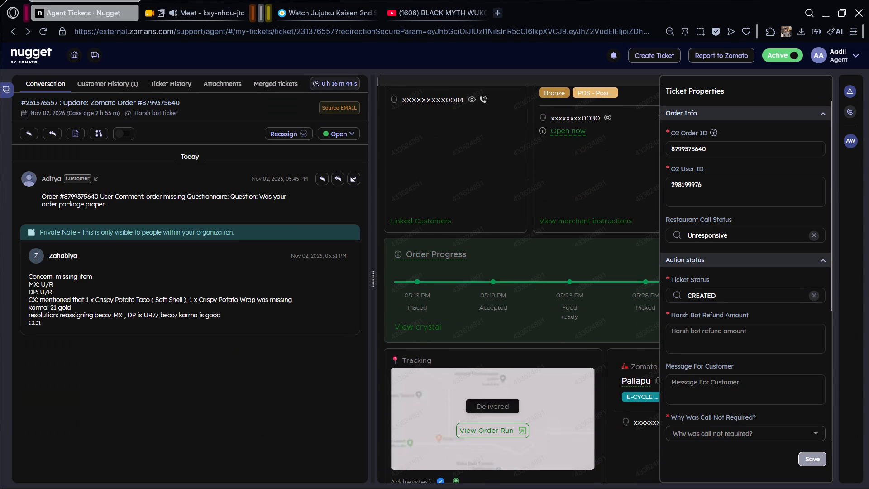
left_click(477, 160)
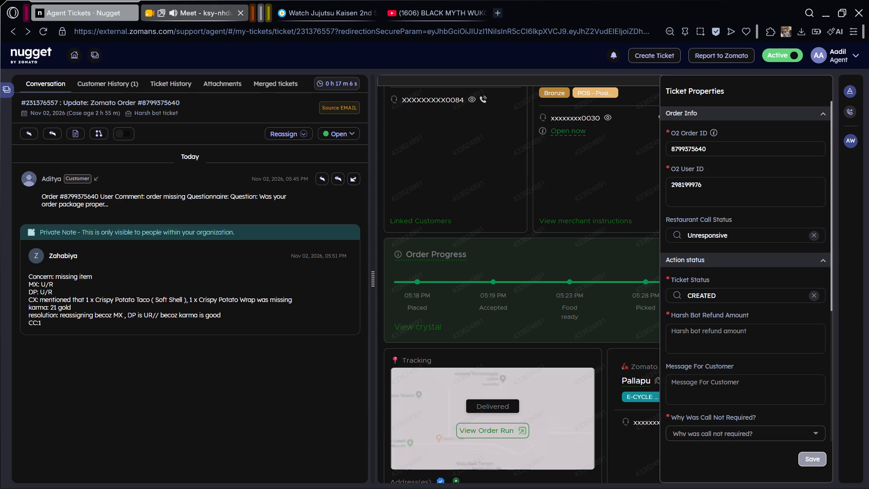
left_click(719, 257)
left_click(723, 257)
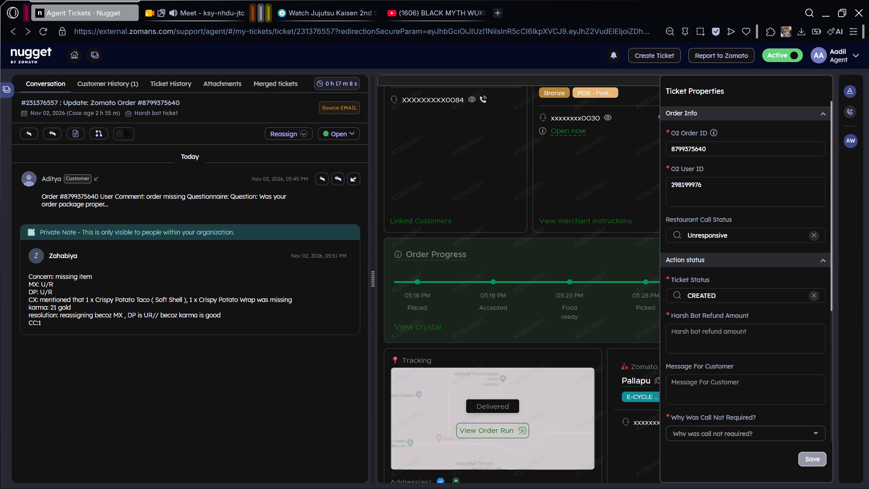
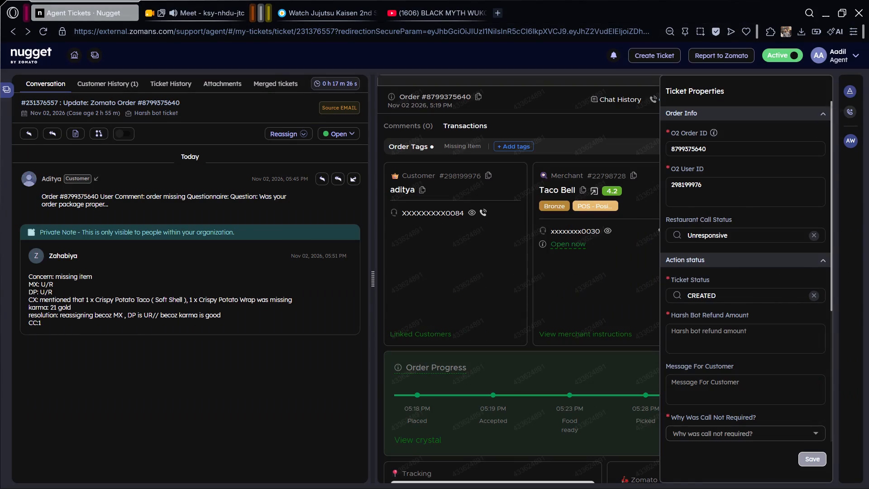
Start a private note and fill it with the Notepad missing-item template whose MX line reads "MX responded and confirmed item was missing".
left_click(67, 136)
left_click(387, 262)
key("alt+Tab")
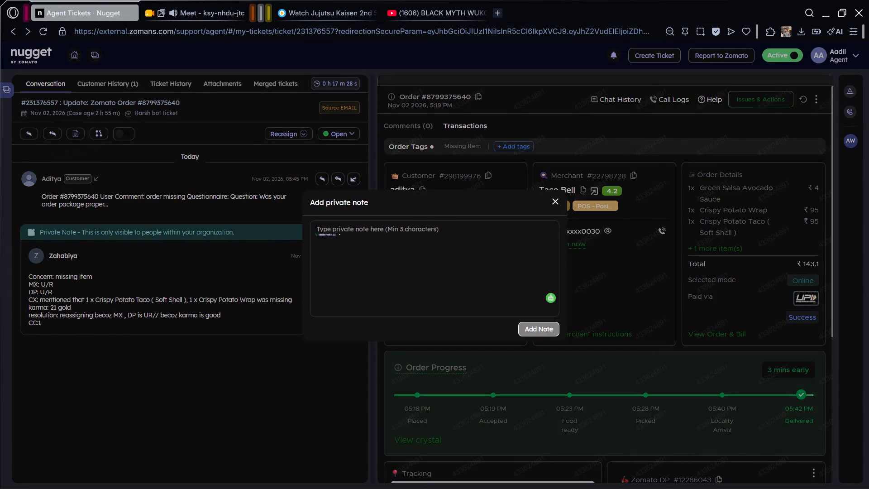
key("alt+Tab")
key("alt+Tab")
key("alt+Tab")
key("alt+Tab")
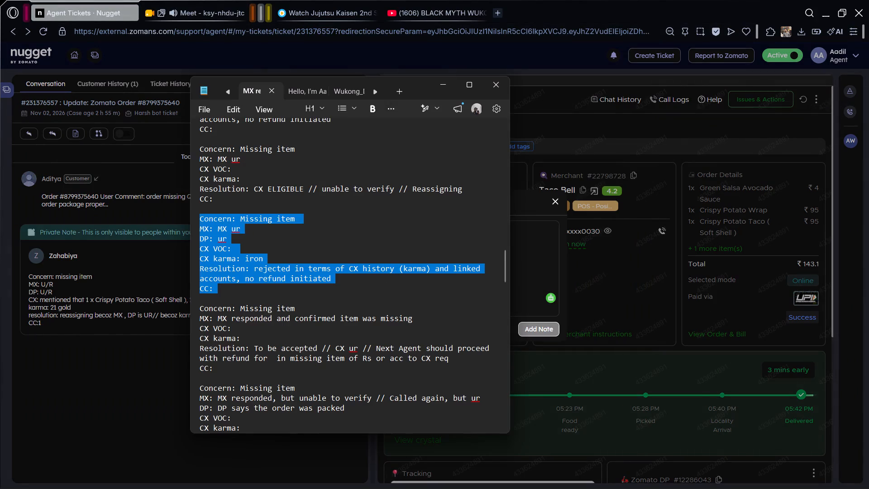
scroll(311, 287, "down", 2)
left_click_drag(226, 316, 176, 246)
key("ctrl+c")
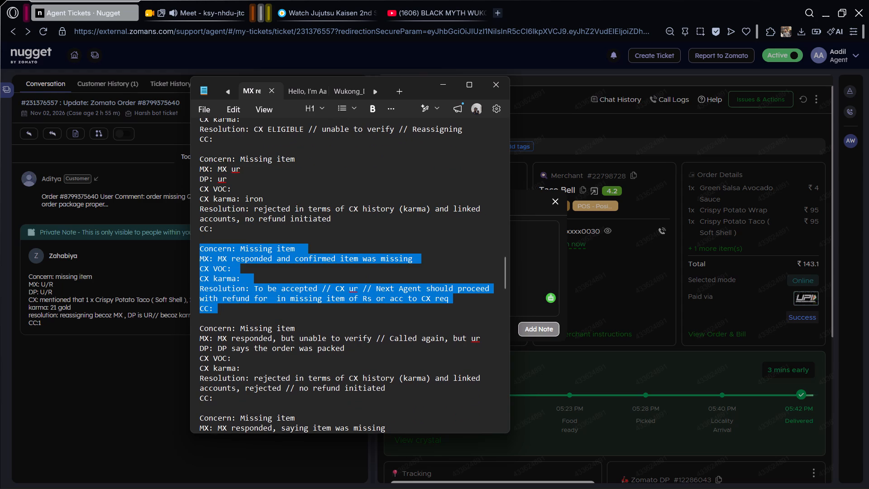
left_click(534, 257, "ctrl")
key("ctrl+v")
Shorten the note's MX line to "MX responded", keeping CX VOC on its own line.
left_click_drag(475, 237, 350, 238)
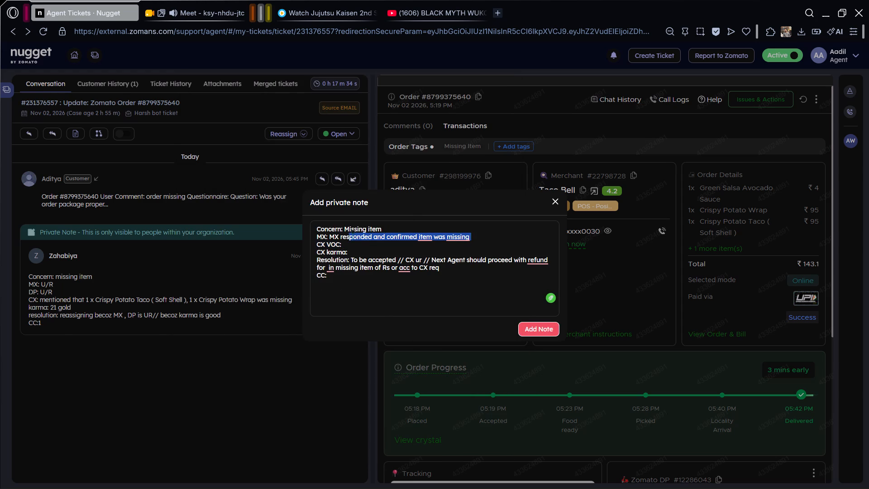
left_click_drag(350, 238, 342, 238)
left_click(368, 236)
left_click(375, 239)
left_click_drag(374, 238, 463, 231)
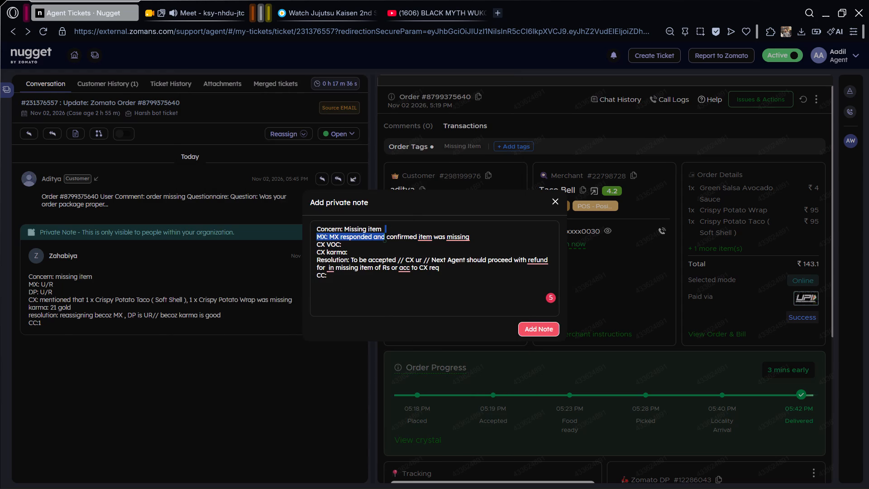
left_click_drag(463, 231, 473, 236)
key("BackSpace")
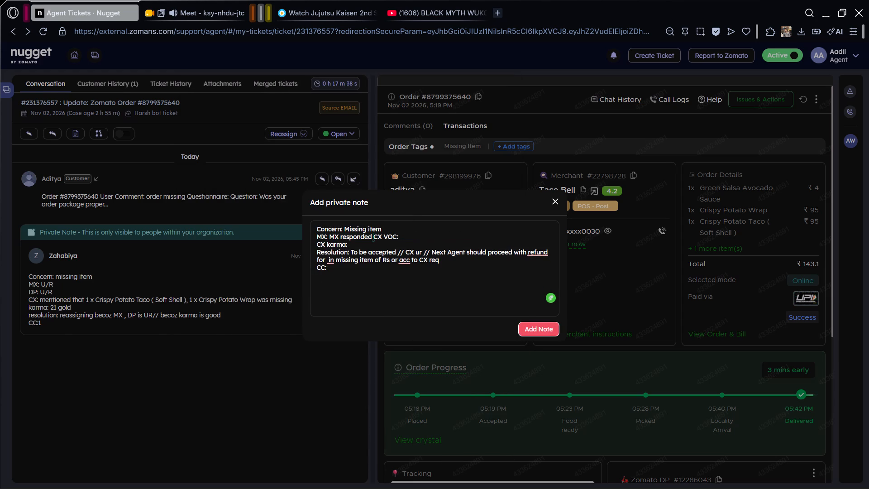
type("red")
key("BackSpace")
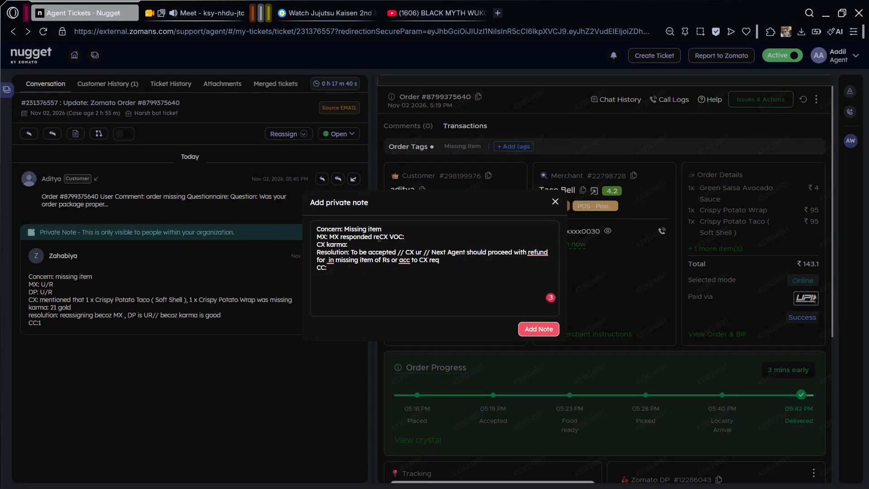
key("BackSpace")
key("BackSpace")
key("shift+Return")
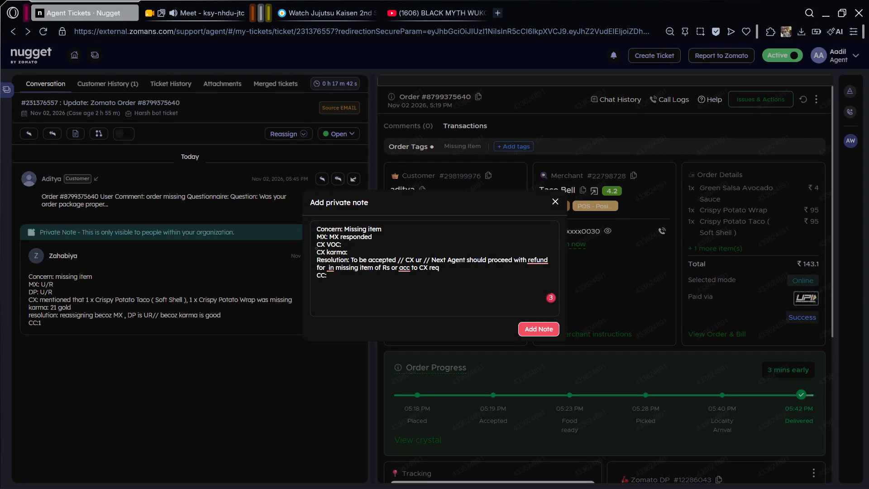
Extend the note's MX line with "but unable to verify".
key("Up")
key("Right")
key("Right")
key("Right")
key("Right")
key("Right")
key("Right")
key("Right")
key("Right")
key("Right")
key("Right")
key("Right")
key("Right")
key("Right")
key("Right")
key("Right")
key("Right")
key("Right")
key("space")
type("adm")
key("BackSpace")
key("BackSpace")
key("BackSpace")
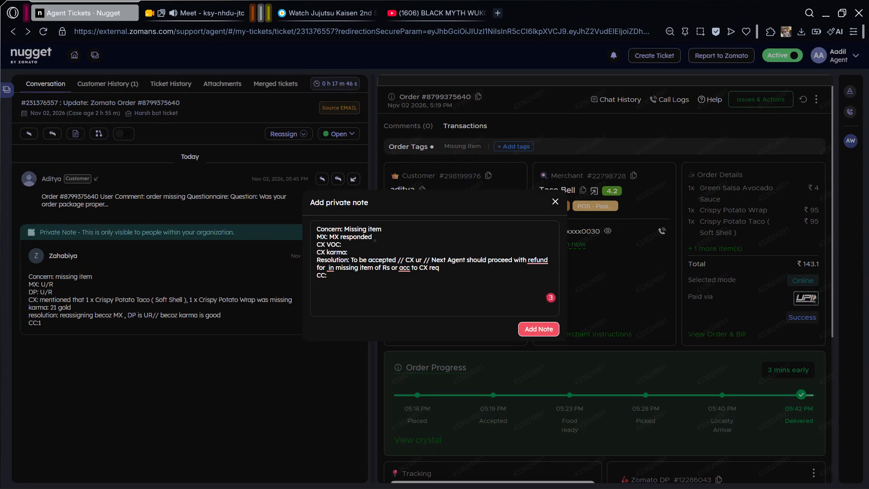
key("BackSpace")
key("space")
key("BackSpace")
type("ad")
key("BackSpace")
key("BackSpace")
type("but una")
key("BackSpace")
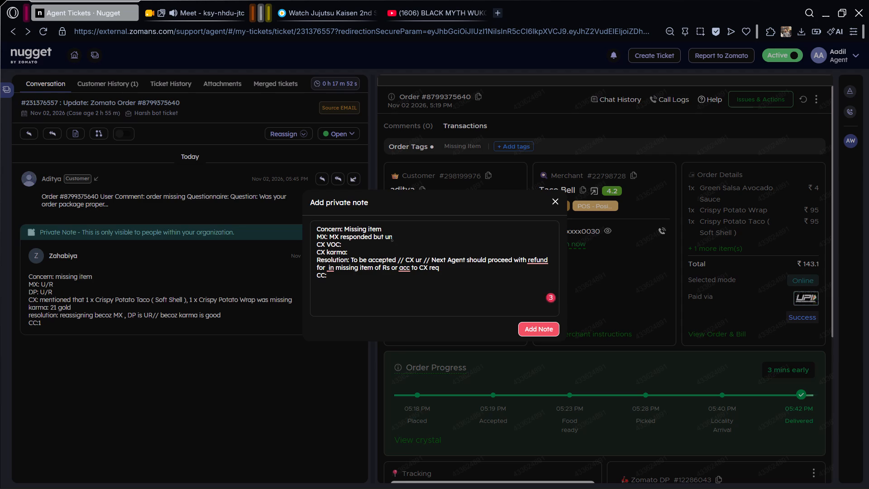
type("abe")
type("=le ===")
key("BackSpace")
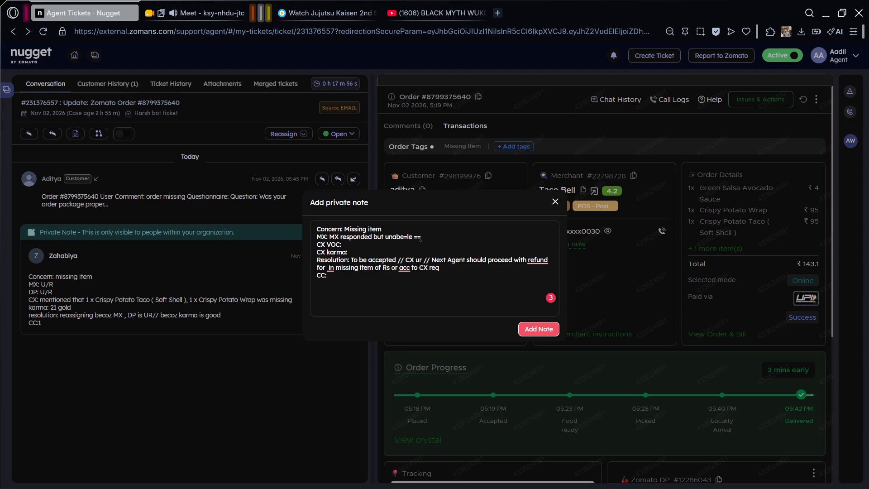
key("BackSpace")
key("BackSpace")
key("BackSpace")
key("BackSpace")
key("BackSpace")
key("BackSpace")
key("BackSpace")
type("le to verify")
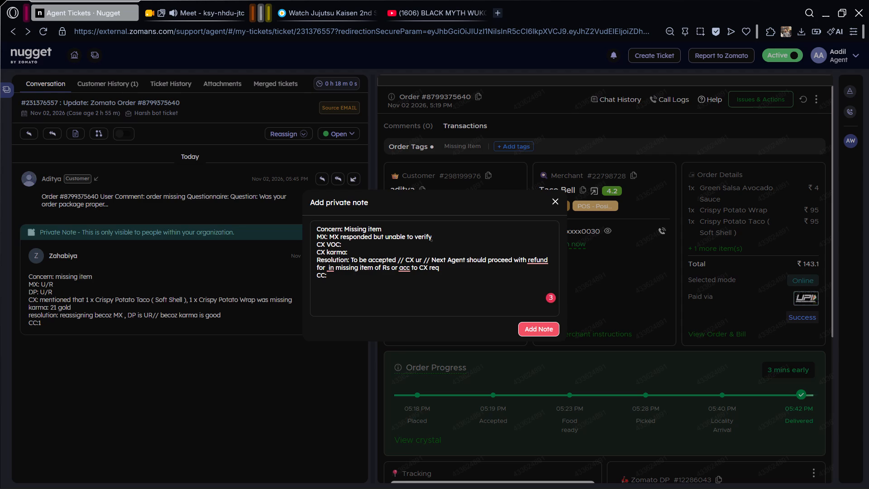
Copy "order missing" from the customer's full message into the CX VOC line of the private note.
left_click(363, 242)
left_click(556, 201)
left_click(125, 195)
left_click_drag(147, 215, 87, 215)
key("ctrl+c")
left_click(82, 130)
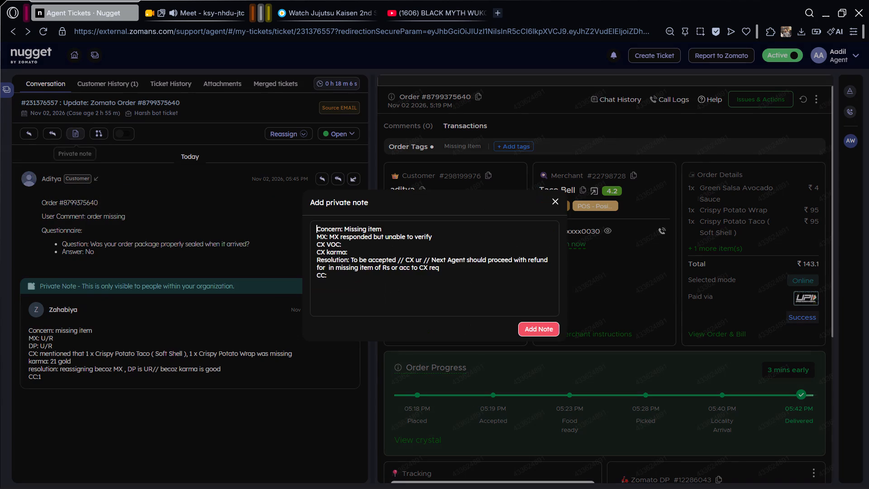
left_click(355, 243)
key("ctrl+v")
Fill in the CX karma line of the private note.
left_click(356, 249)
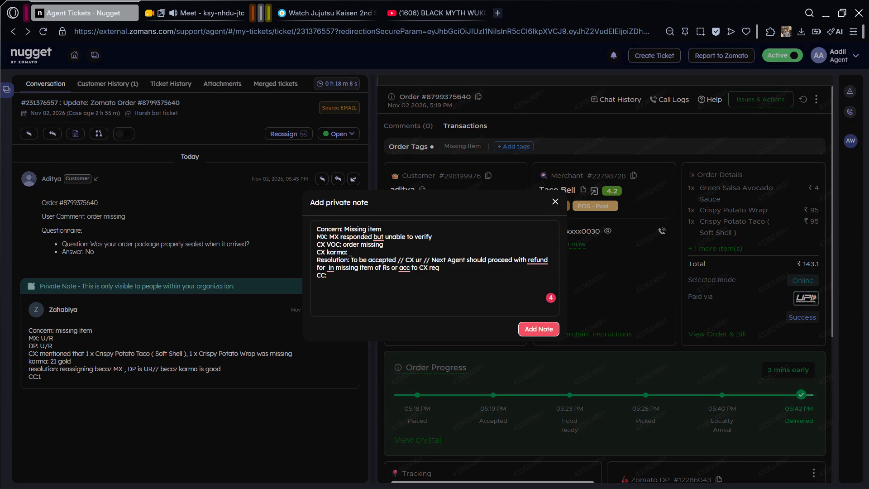
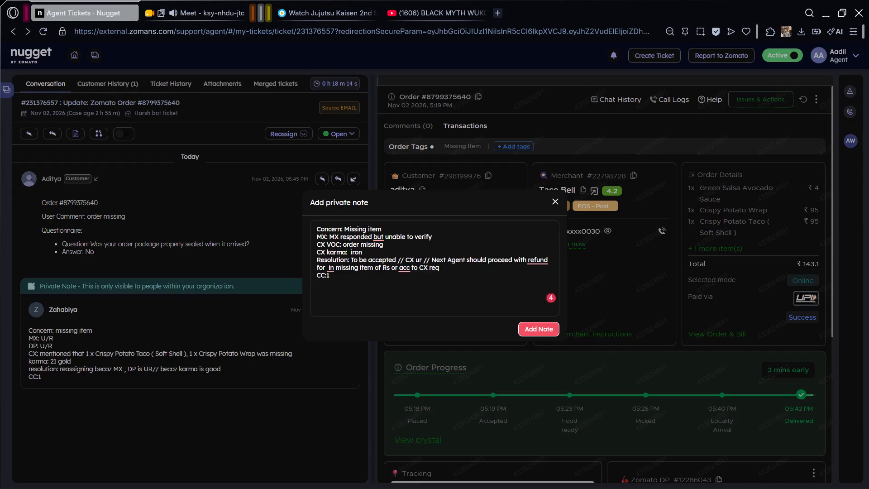
Remove "of Rs or acc to CX req" from the end of the private note's Resolution line.
left_click_drag(450, 271, 375, 269)
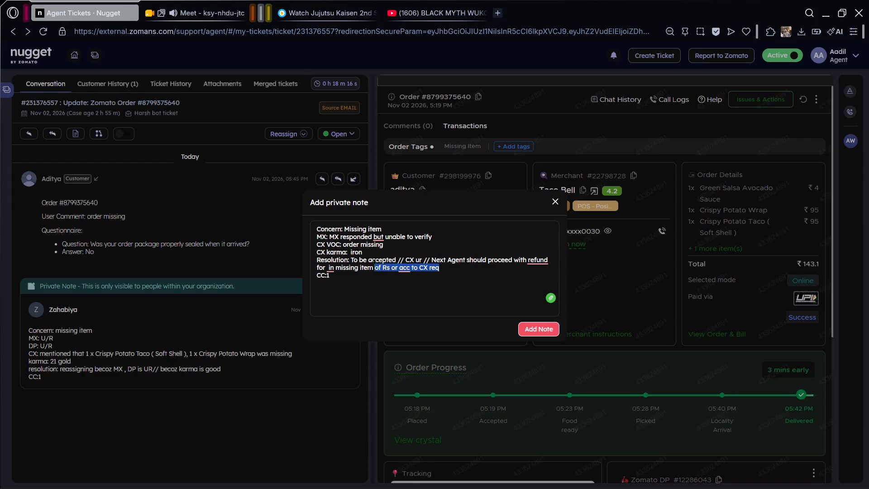
key("BackSpace")
left_click(554, 202)
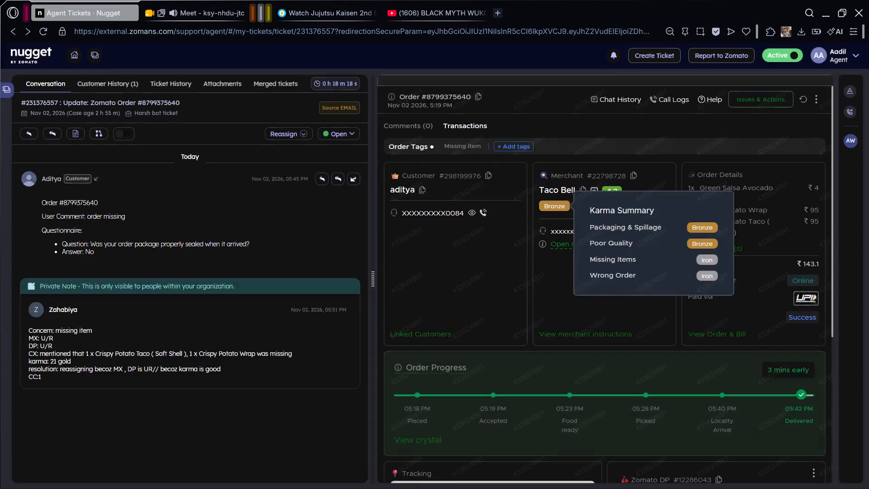
Copy "Crispy Potato Wrap" from the order details into the private note's Resolution line after "refund for".
left_click_drag(740, 231, 700, 211)
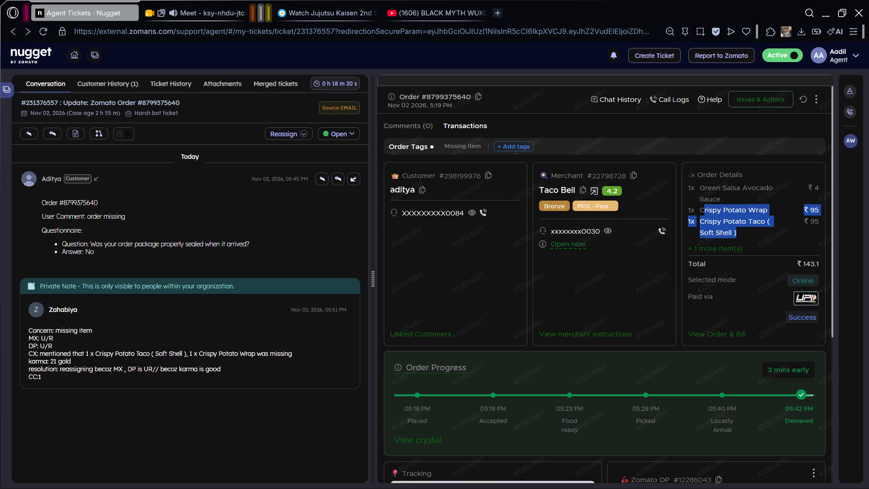
left_click_drag(700, 211, 699, 209)
left_click(703, 211)
left_click_drag(702, 210, 771, 206)
key("ctrl+c")
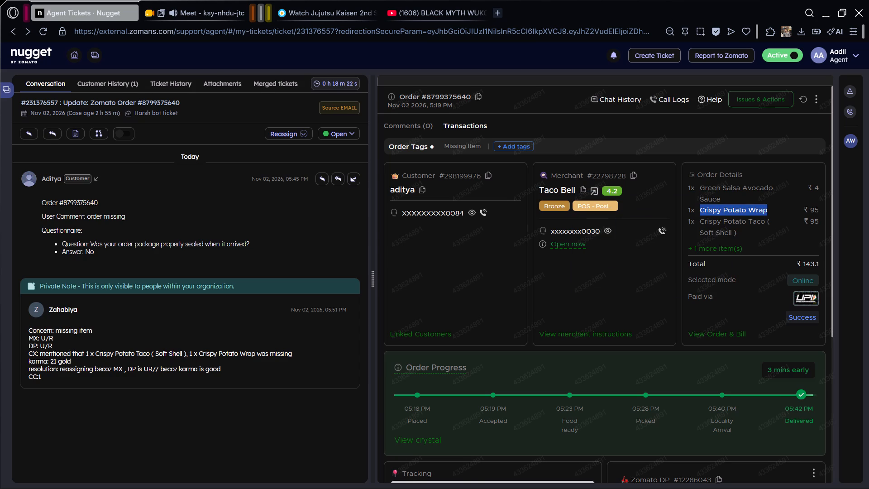
key("ctrl+c")
left_click(77, 125)
left_click(78, 133)
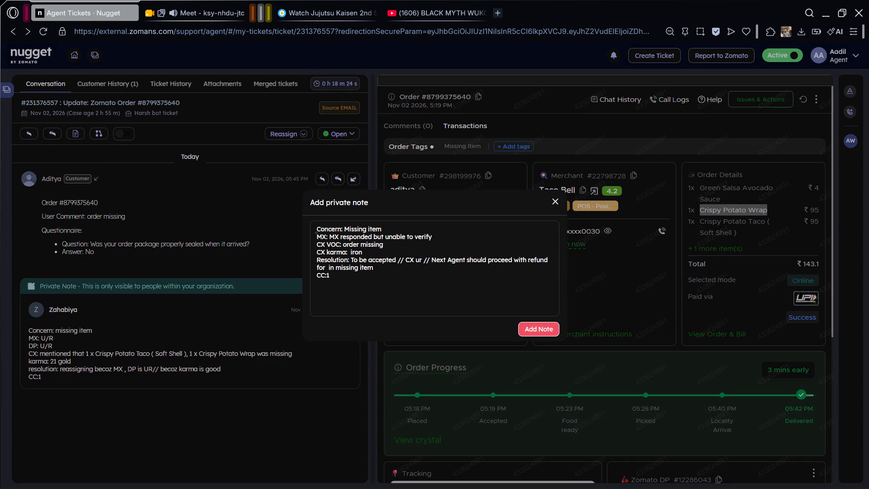
left_click(327, 267)
key("ctrl+v")
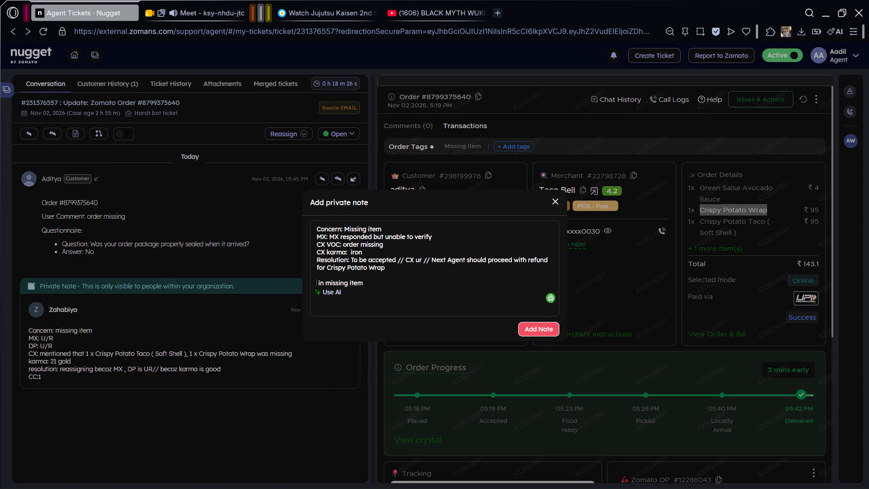
key("BackSpace")
key("BackSpace")
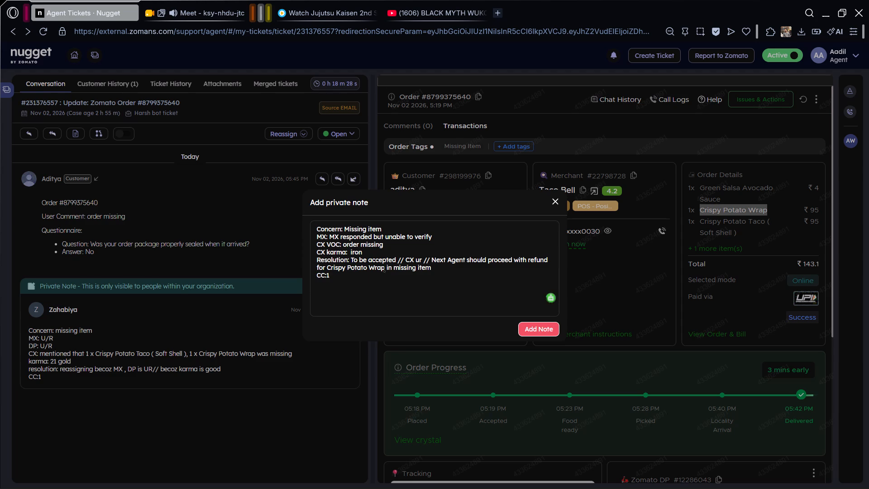
key("space")
left_click(555, 198)
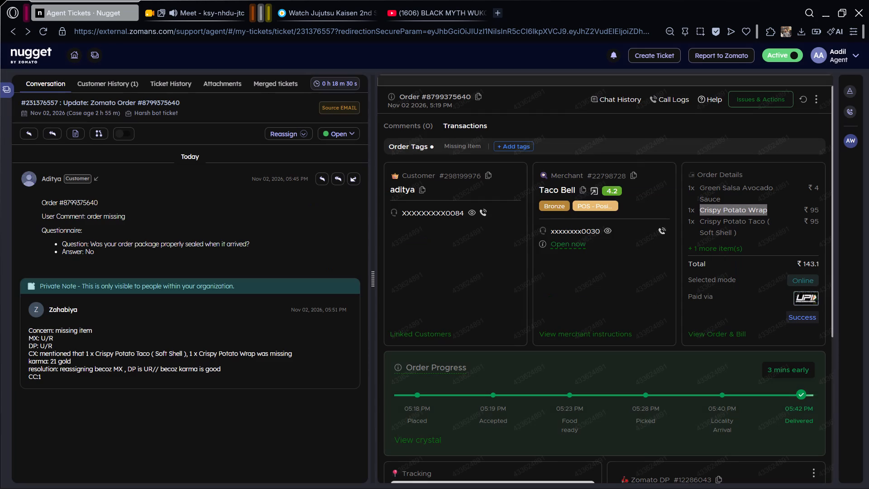
Copy "Crispy Potato Taco" from the order details into the Resolution text, after "Crispy Potato Wrap".
left_click_drag(698, 222, 759, 220)
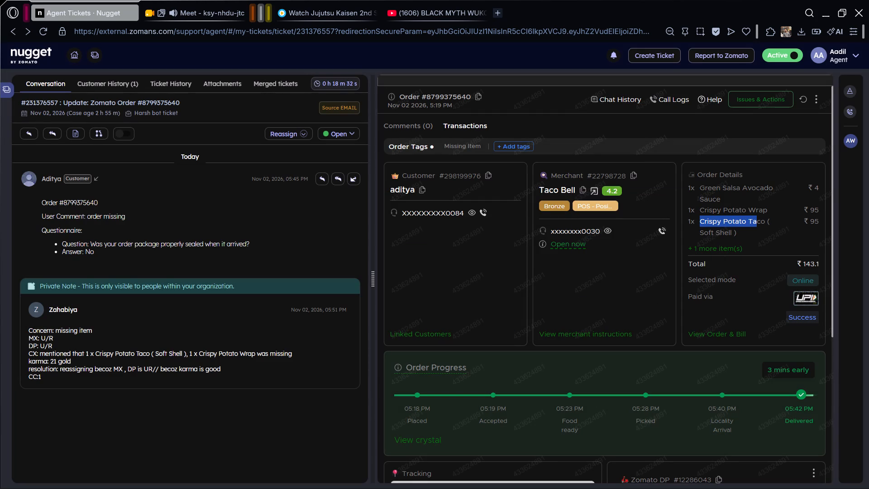
left_click_drag(759, 220, 759, 220)
left_click(757, 221)
left_click(765, 220)
left_click_drag(765, 220, 703, 220)
left_click_drag(703, 220, 696, 220)
key("ctrl+c")
left_click(78, 132)
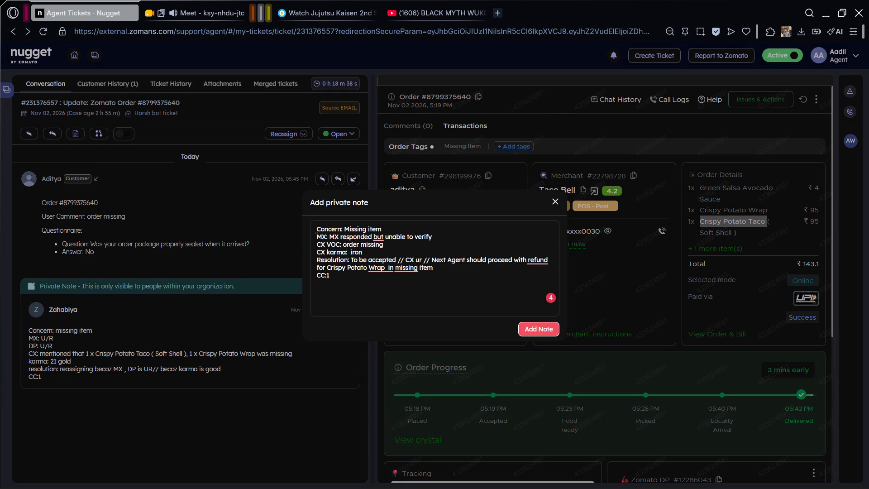
left_click(387, 267)
key("ctrl+v")
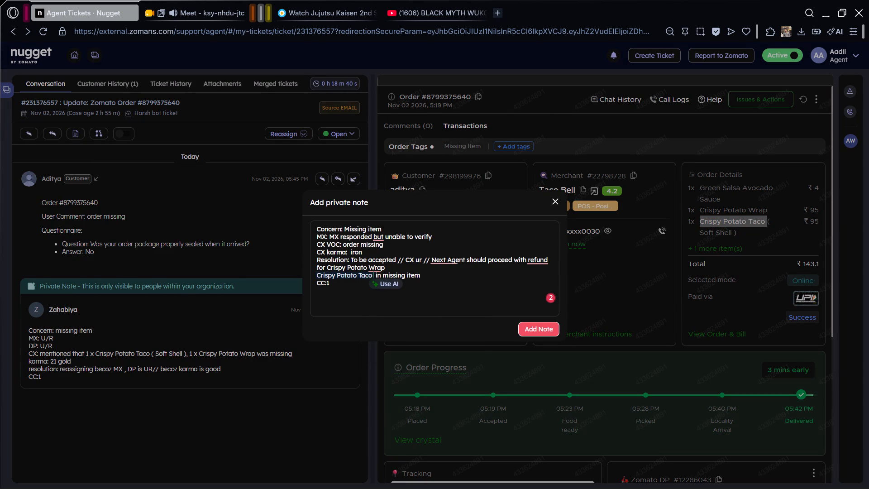
Join the two item names in the Resolution text with "and", removing the line break between them, and close the note.
left_click(319, 275)
key("a")
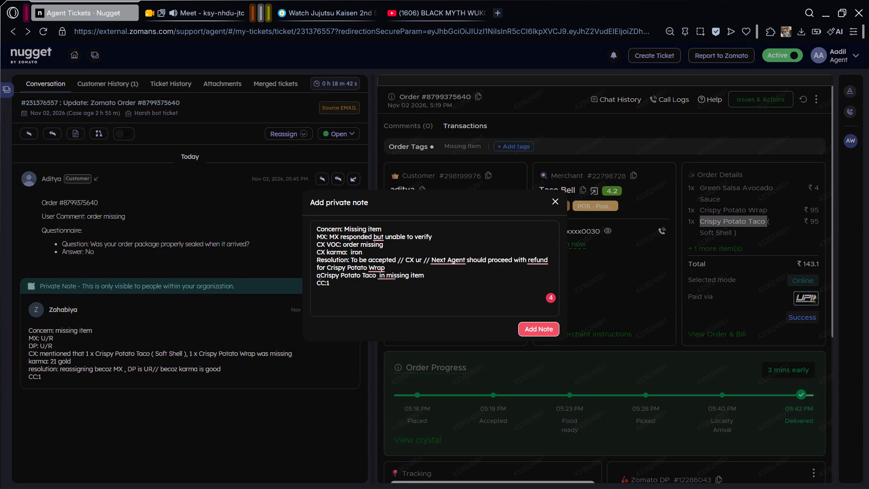
type("nd")
key("space")
key("Left")
key("Left")
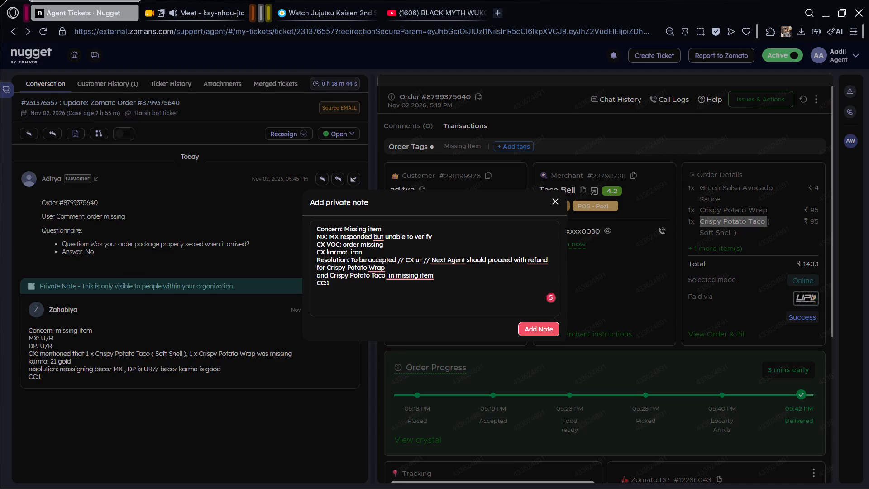
key("Left")
key("Left")
key("BackSpace")
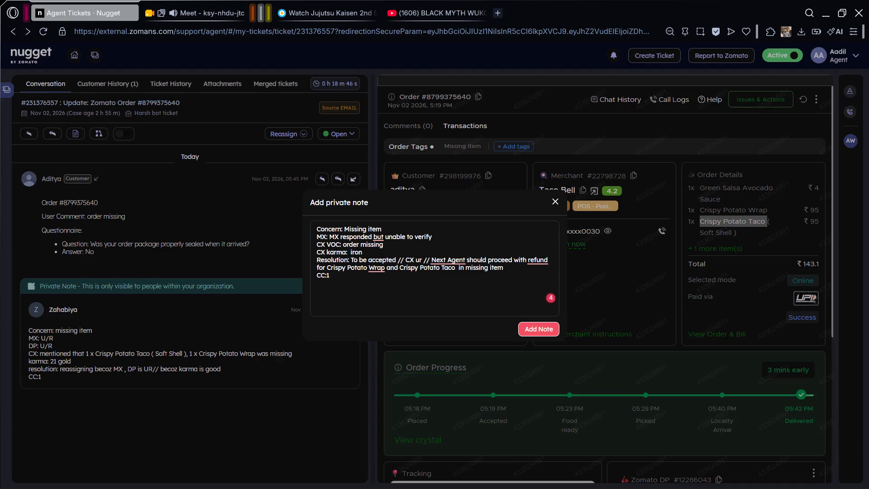
left_click(367, 281)
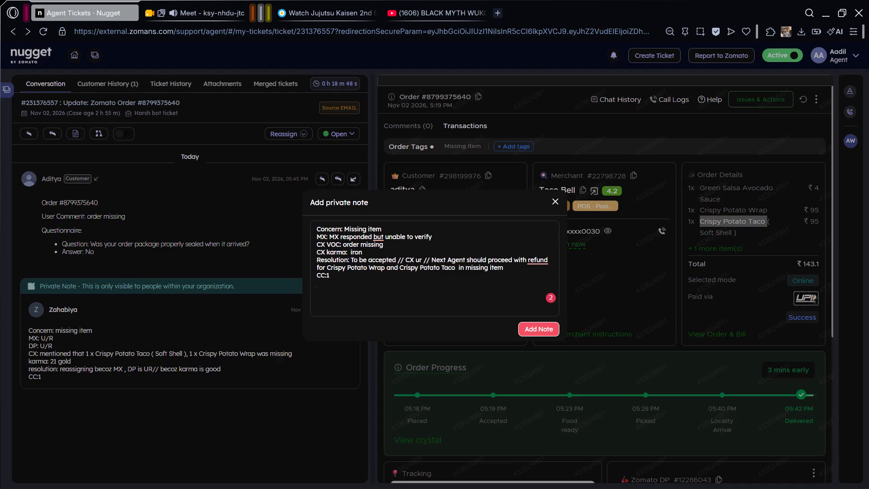
left_click(559, 202)
Open the call history for the order.
left_click(675, 91)
left_click(673, 99)
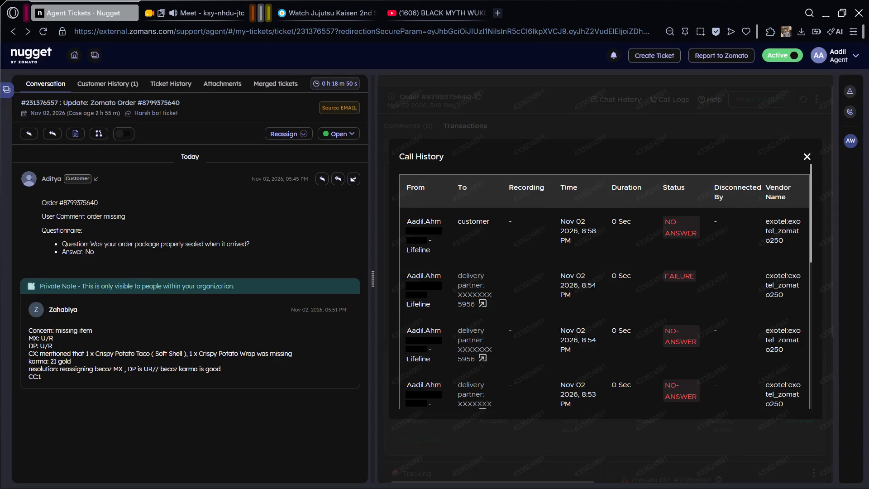
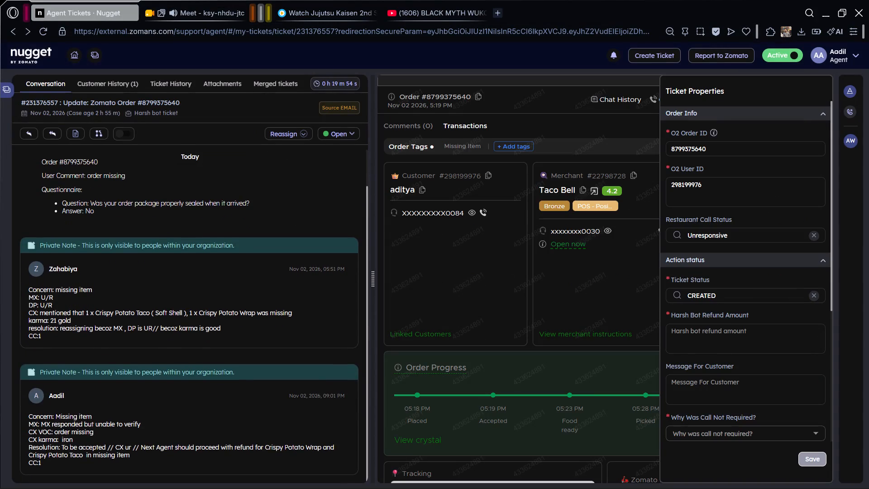
Clear the Restaurant Call Status and save, then set it to Unresponsive again and save the ticket properties.
left_click(821, 235)
left_click(812, 239)
left_click(816, 456)
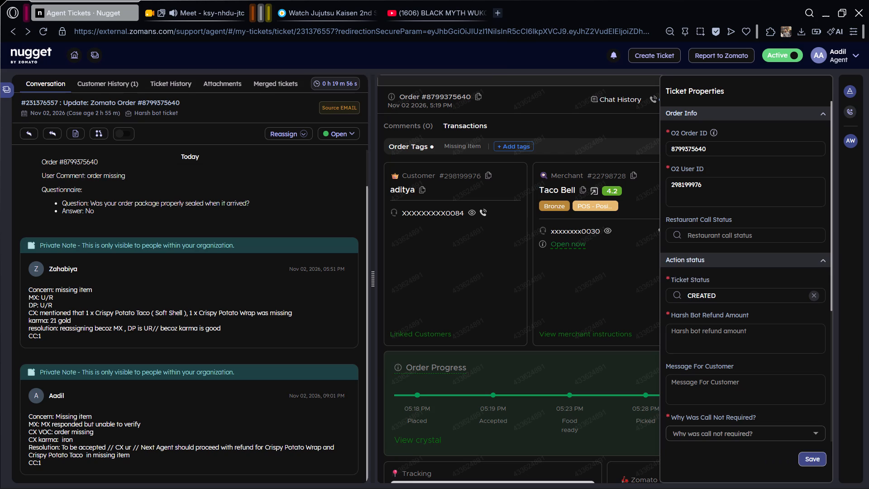
left_click(710, 236)
left_click(710, 262)
left_click(807, 448)
left_click(810, 455)
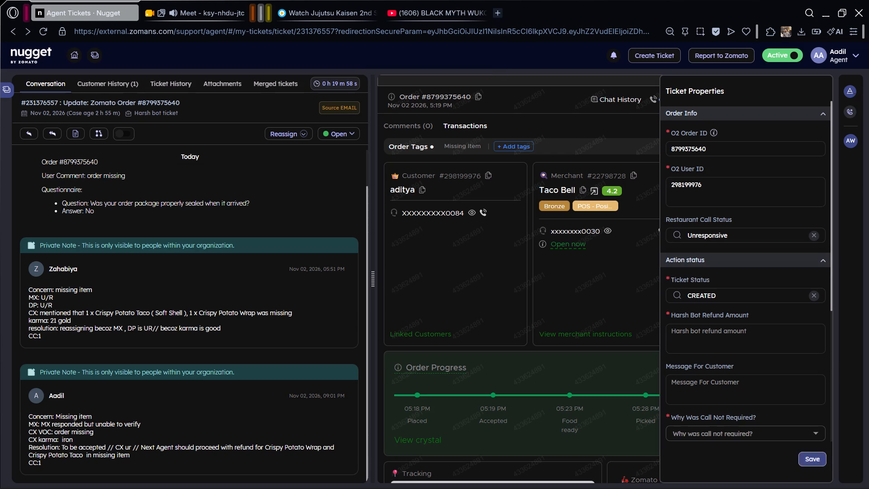
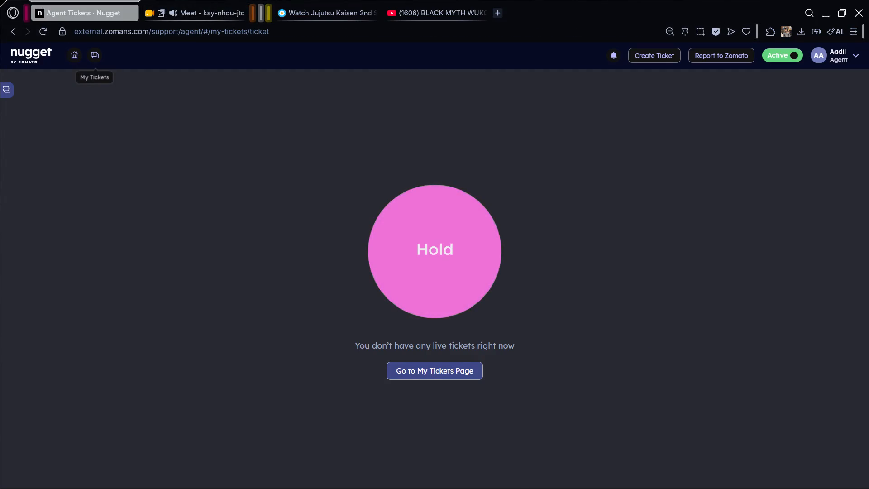
Start a new private note on the ticket and enter "CX karma : gold" as its first line.
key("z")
left_click(54, 132)
left_click(422, 247)
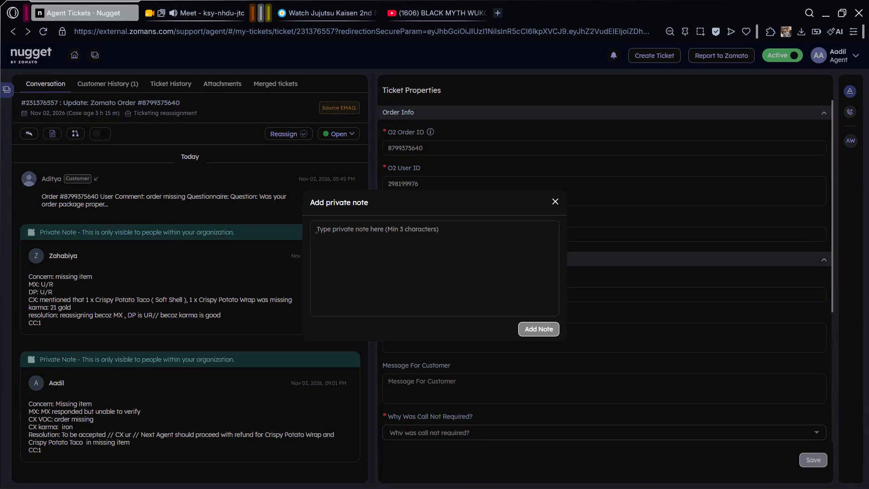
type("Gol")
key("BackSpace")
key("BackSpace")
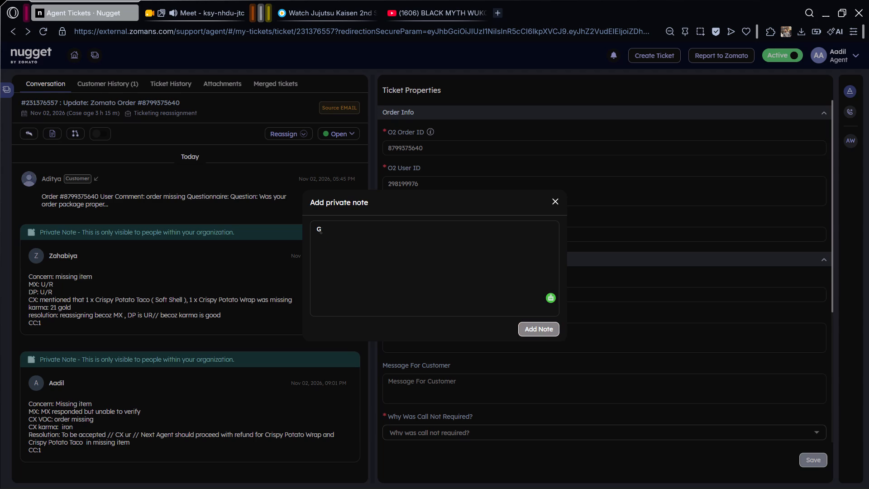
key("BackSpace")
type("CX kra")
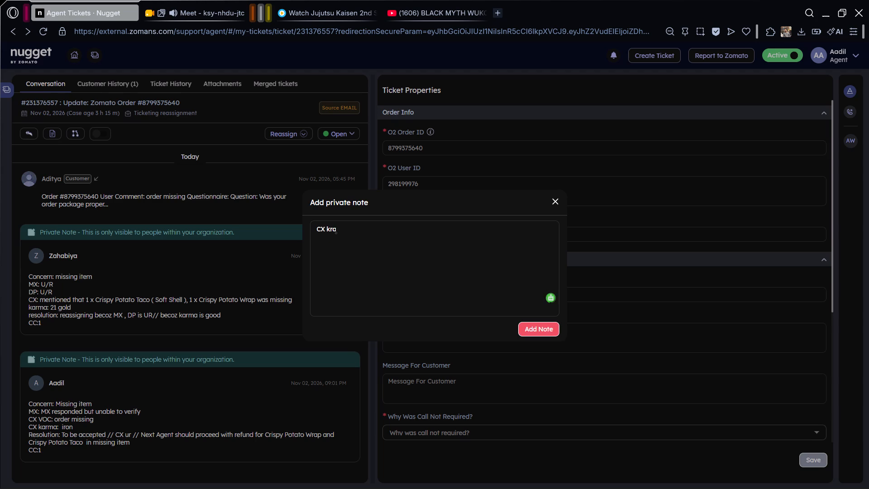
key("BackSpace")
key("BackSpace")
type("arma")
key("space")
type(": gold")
Add a second line reading "CX history is good" and submit the private note to the ticket.
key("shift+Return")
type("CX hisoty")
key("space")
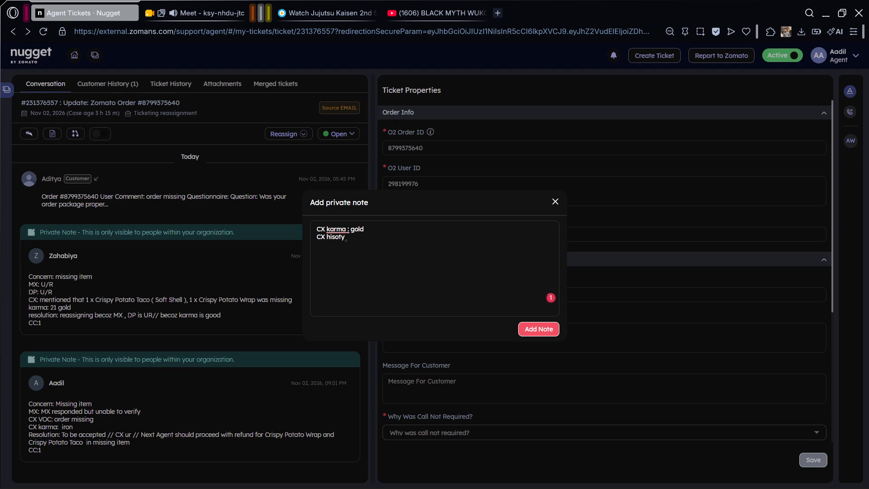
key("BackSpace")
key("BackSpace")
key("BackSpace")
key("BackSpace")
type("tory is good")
left_click(539, 335)
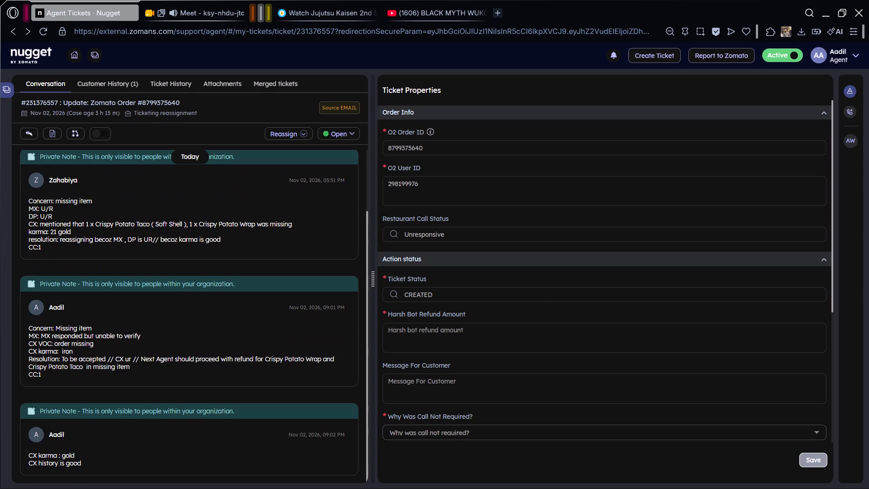
left_click(856, 141)
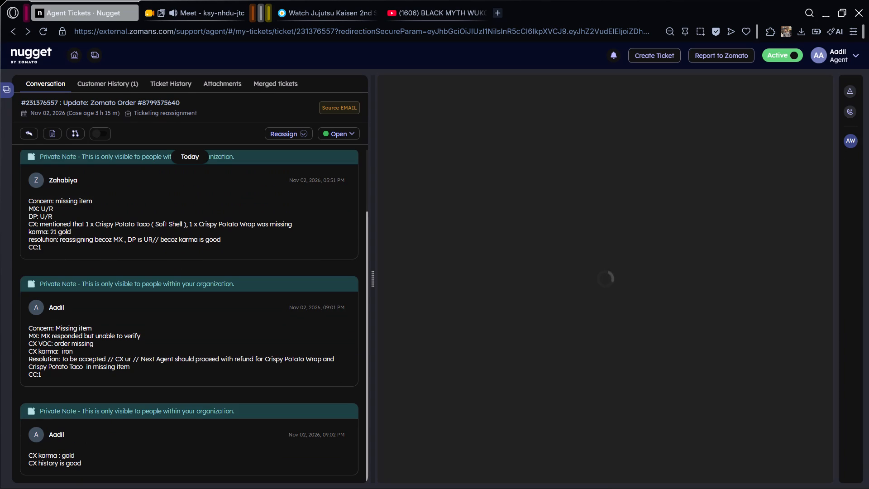
left_click(409, 194)
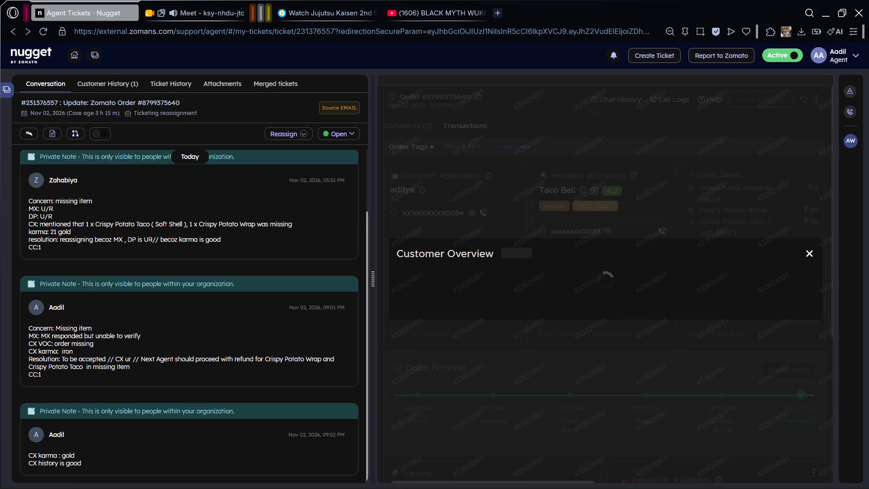
left_click(503, 357)
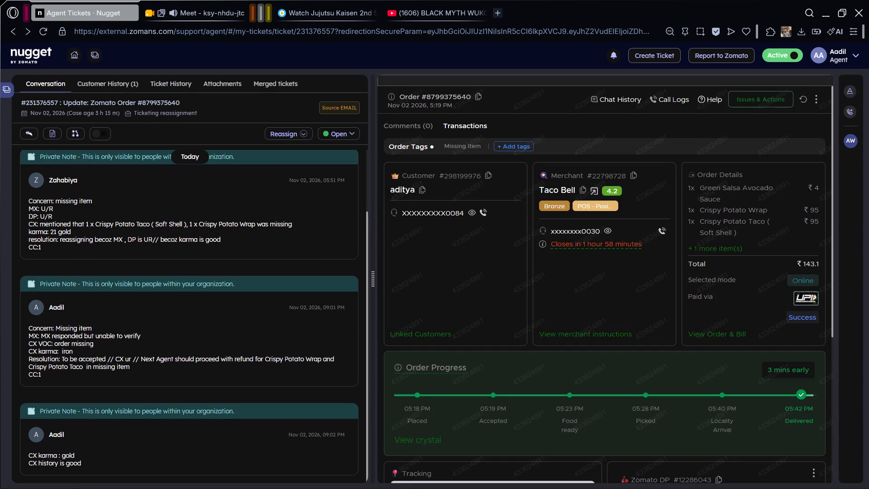
left_click(850, 90)
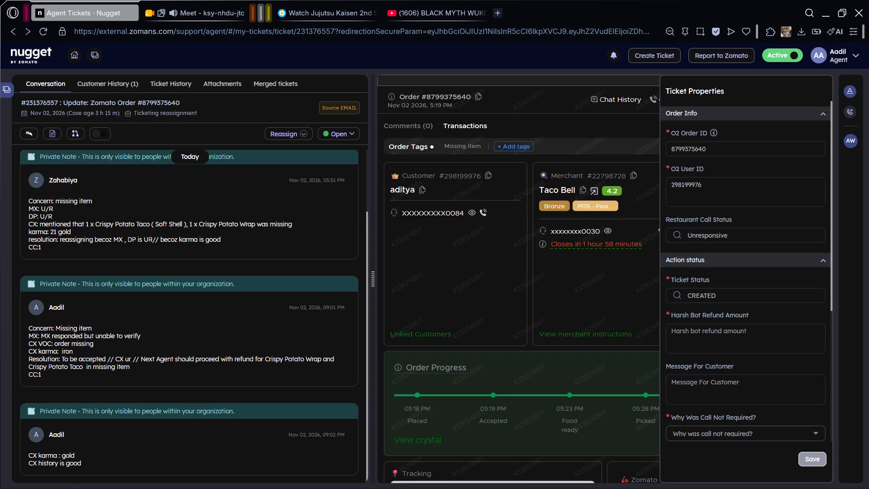
key("z")
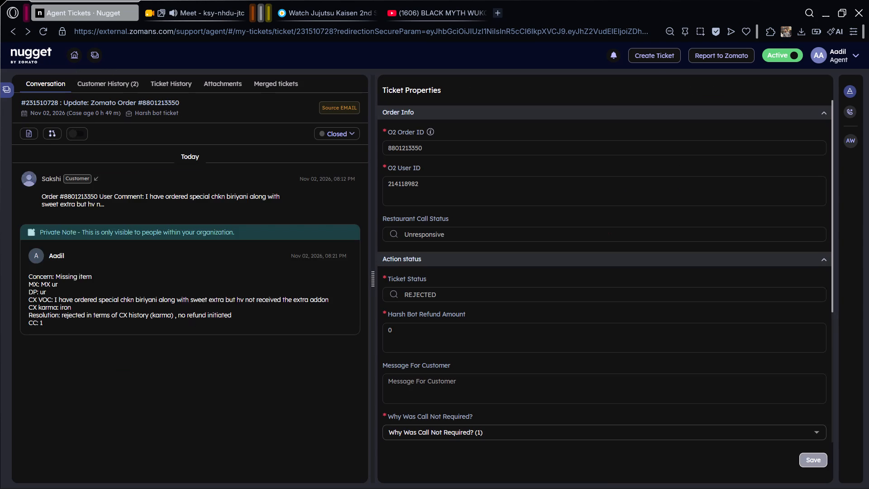